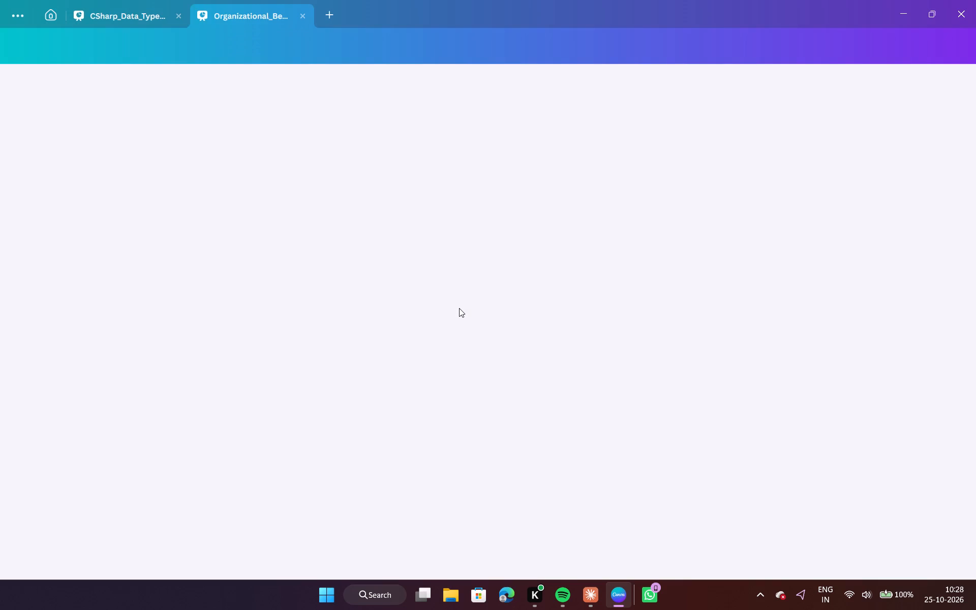
left_click(101, 0)
left_click(115, 15)
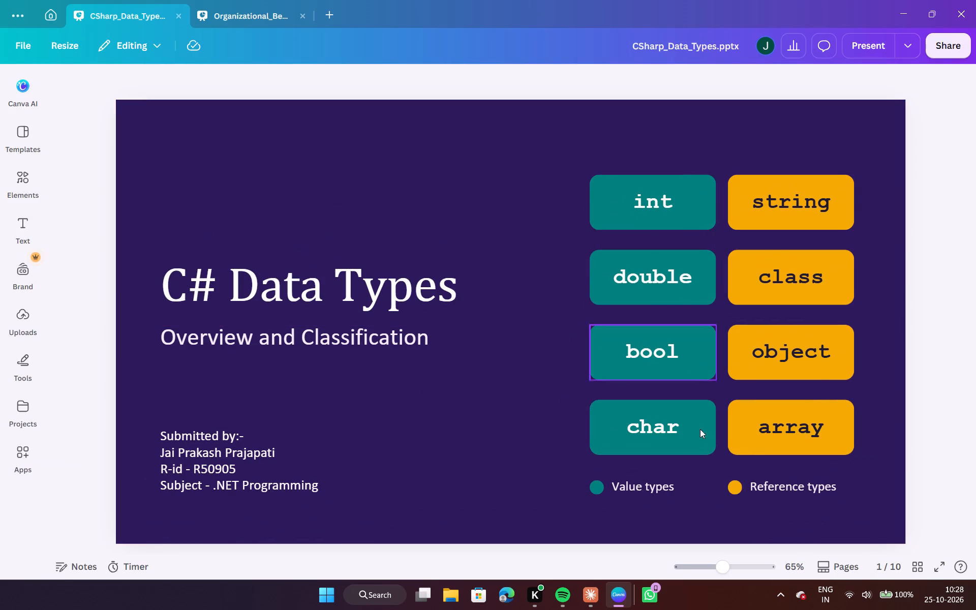
Look through all slides of the C# Data Types presentation and return to its title slide.
scroll(281, 470, "down", 1)
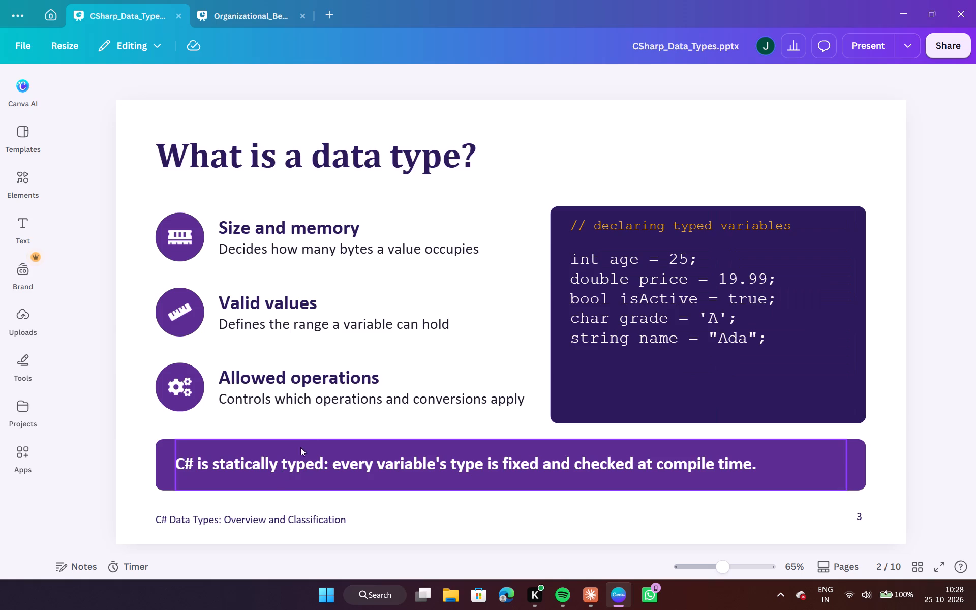
scroll(308, 436, "up", 1)
scroll(308, 436, "down", 9)
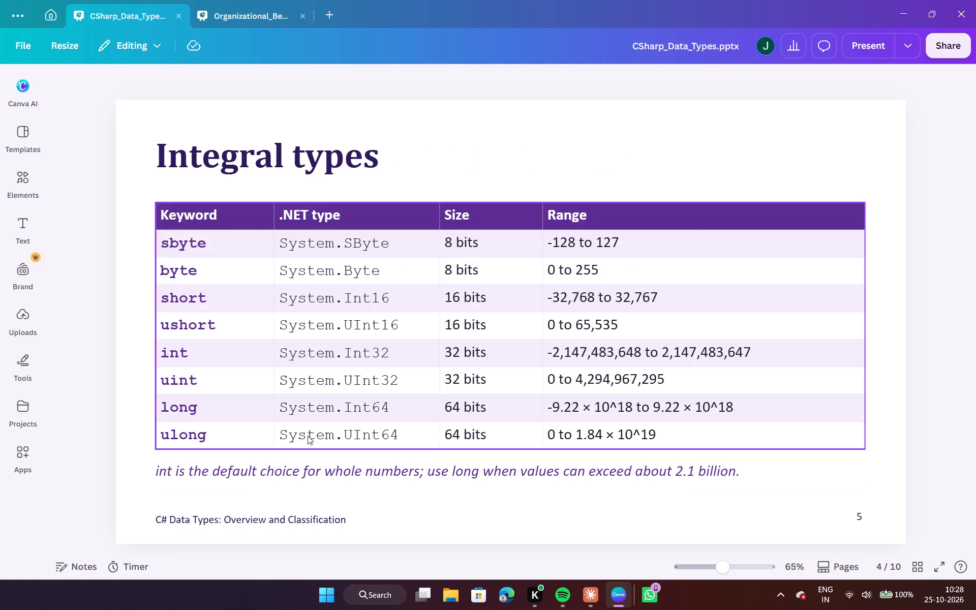
scroll(308, 436, "down", 10)
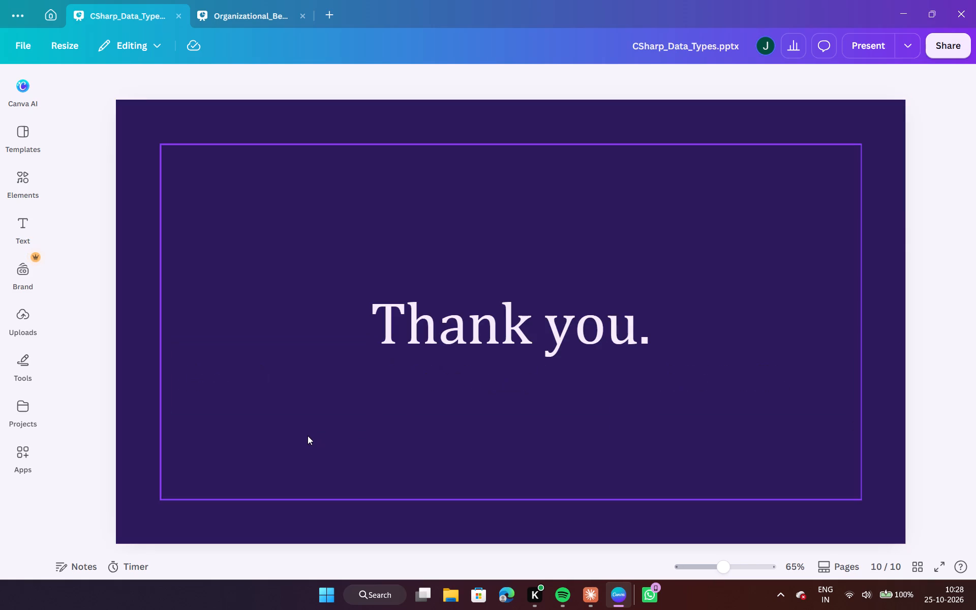
scroll(308, 436, "up", 1)
scroll(308, 436, "down", 1)
scroll(308, 436, "up", 11)
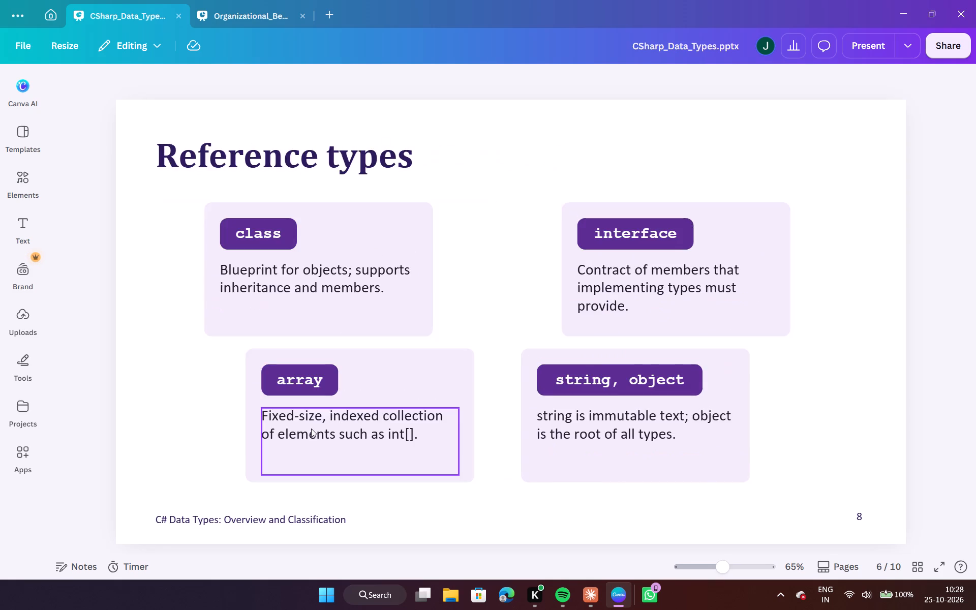
scroll(311, 429, "up", 16)
scroll(311, 428, "up", 7)
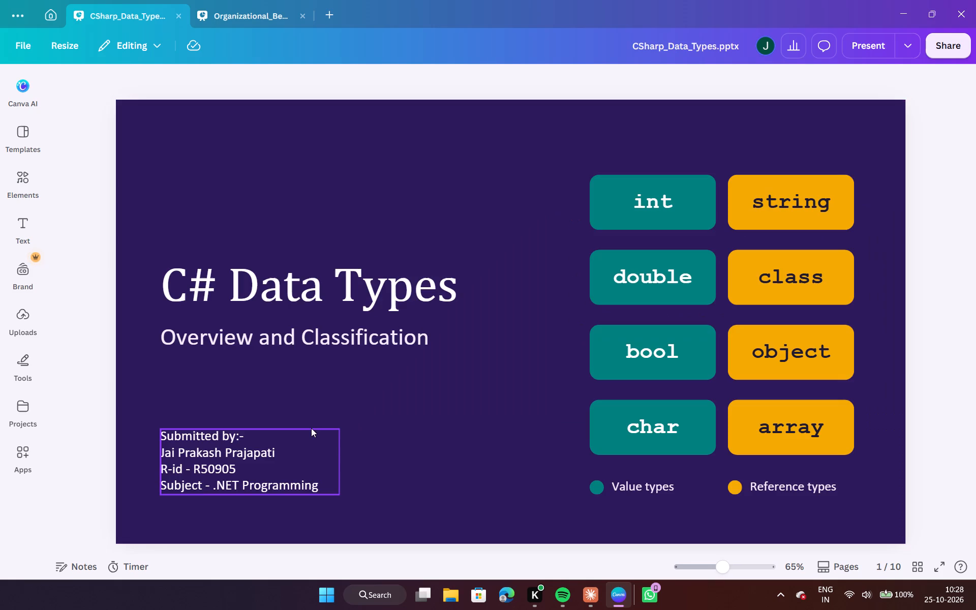
scroll(311, 428, "up", 3)
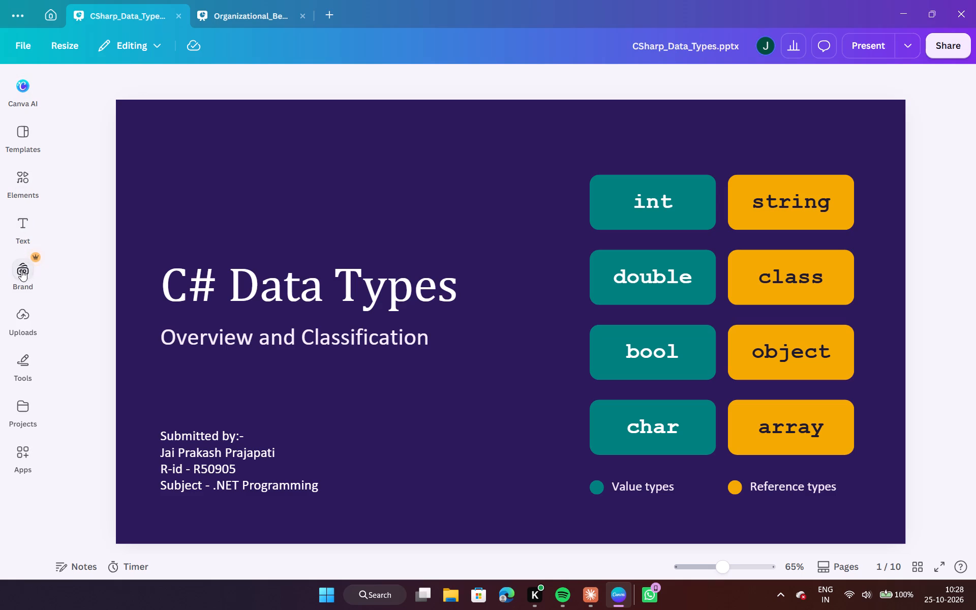
Upload the JNU LOGO image from the Downloads folder to the Canva uploads.
left_click(23, 318)
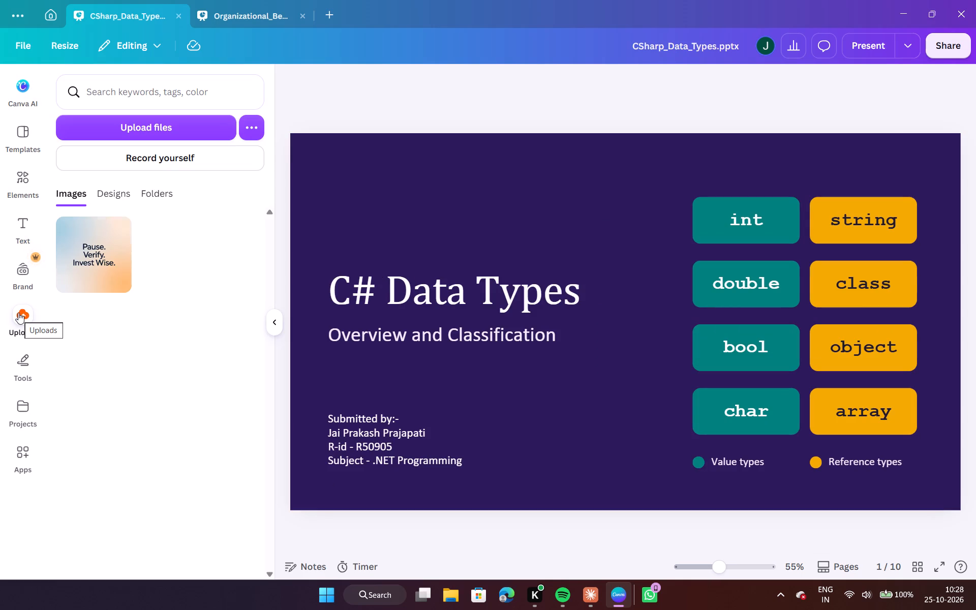
left_click(167, 130)
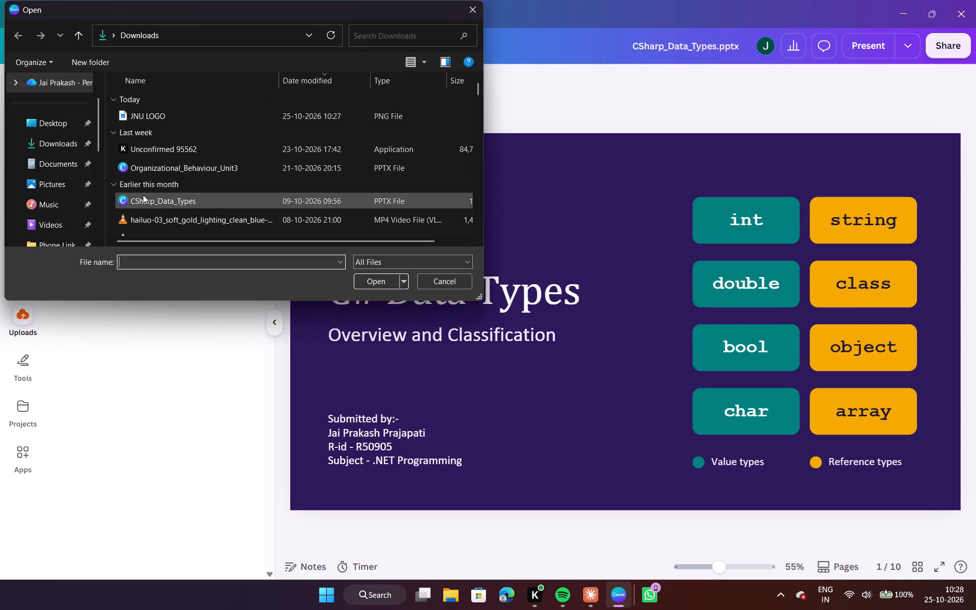
left_click(149, 119)
left_click(373, 282)
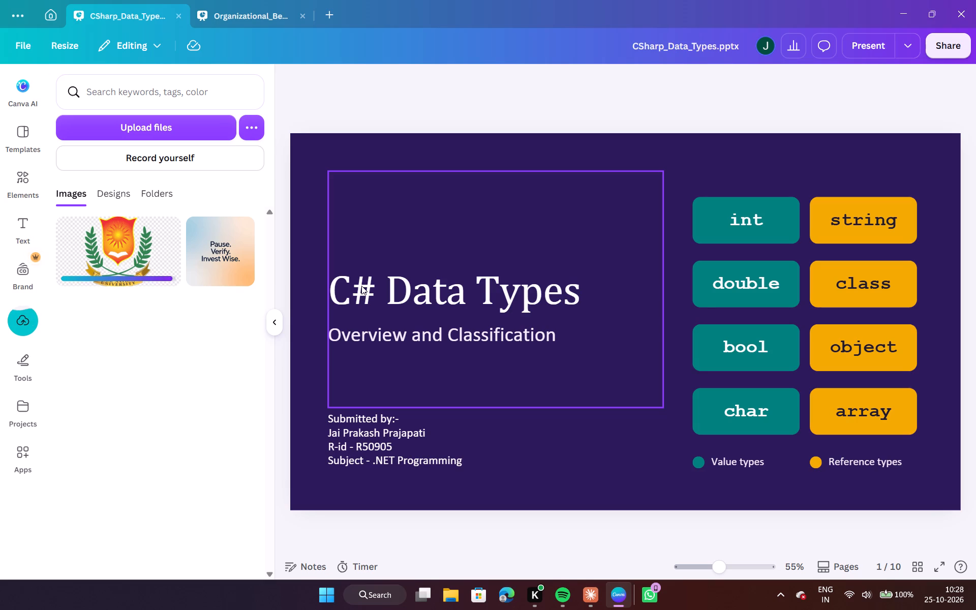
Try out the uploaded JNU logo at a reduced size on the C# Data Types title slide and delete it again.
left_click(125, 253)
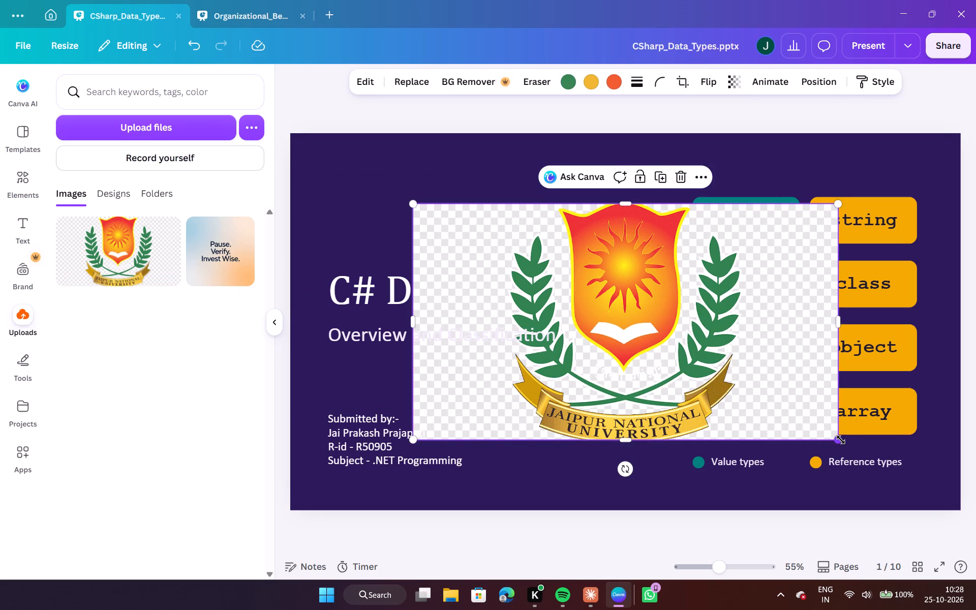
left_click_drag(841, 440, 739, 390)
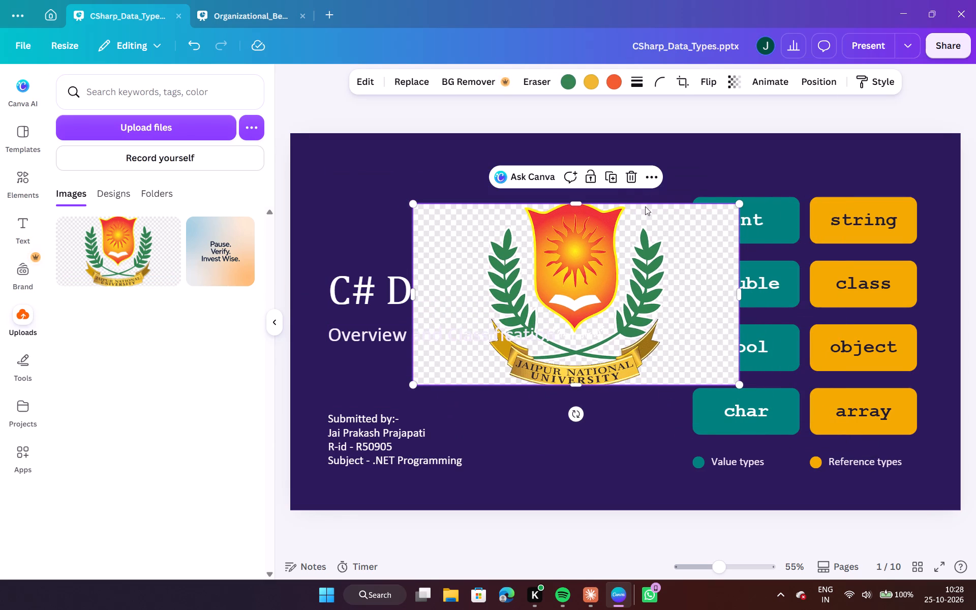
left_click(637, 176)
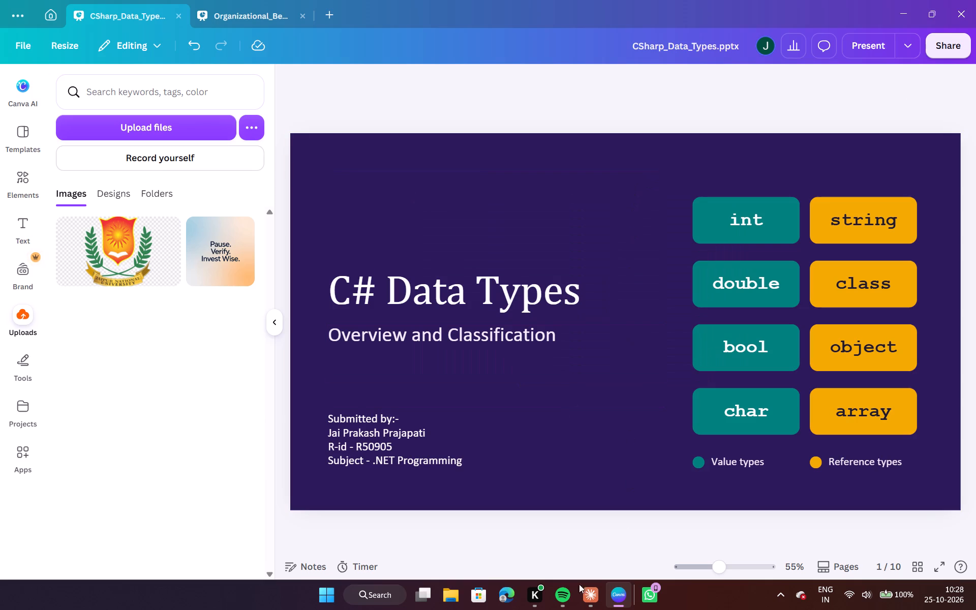
Switch to Microsoft Edge and search the web for "JNU transparent backgroud logo".
left_click(506, 593)
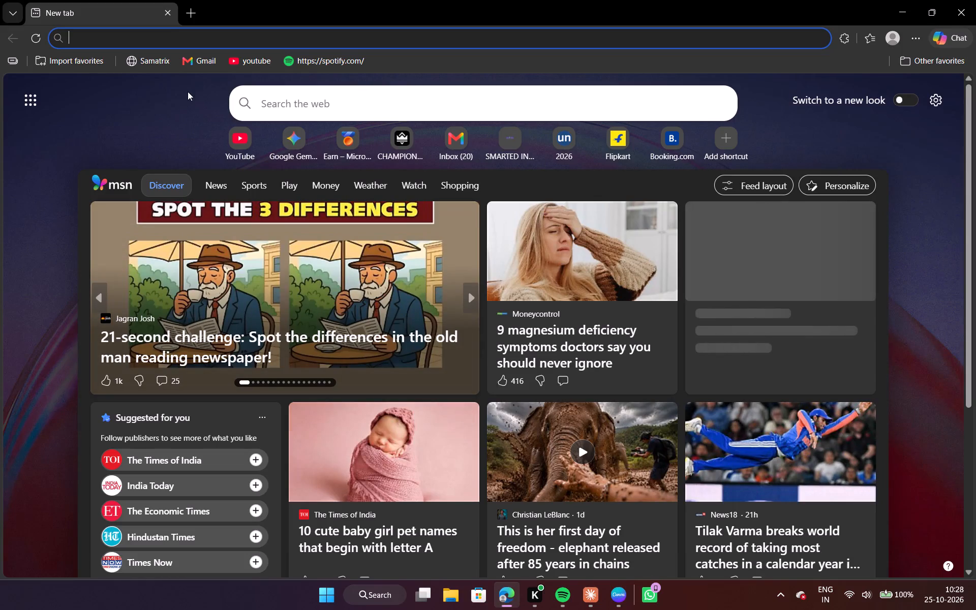
type("JNU te")
key("BackSpace")
type("ransa")
key("BackSpace")
type("parent backgroud logo")
key("Return")
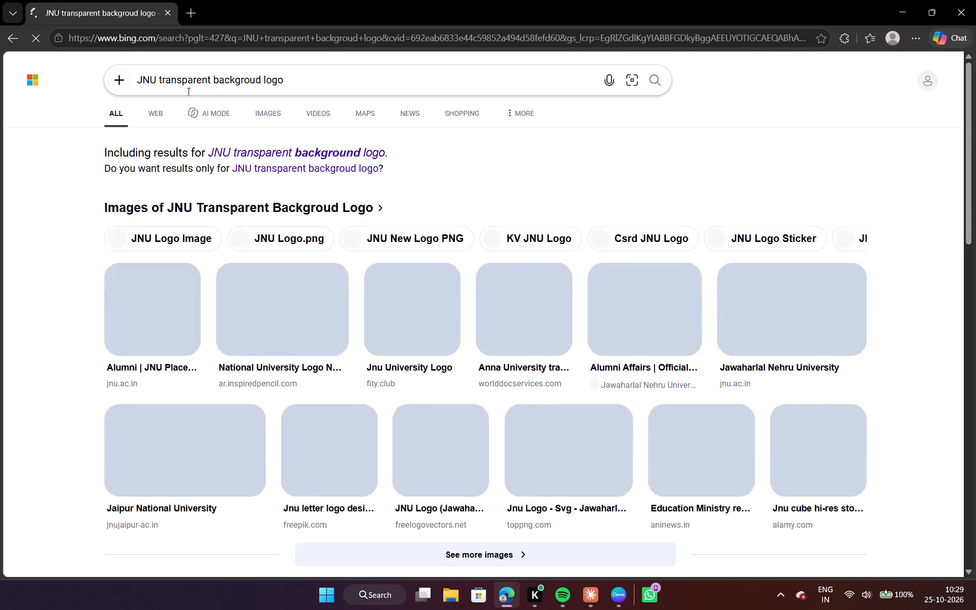
Examine the image results "National University Logo No Background" and "Jaipur National University" as possible transparent logos.
left_click(292, 330)
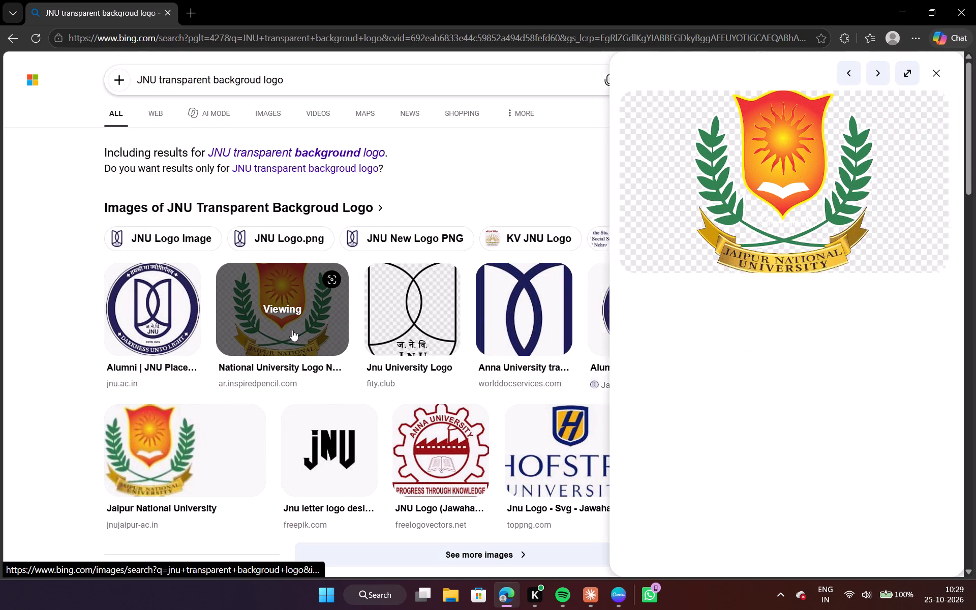
right_click(745, 167)
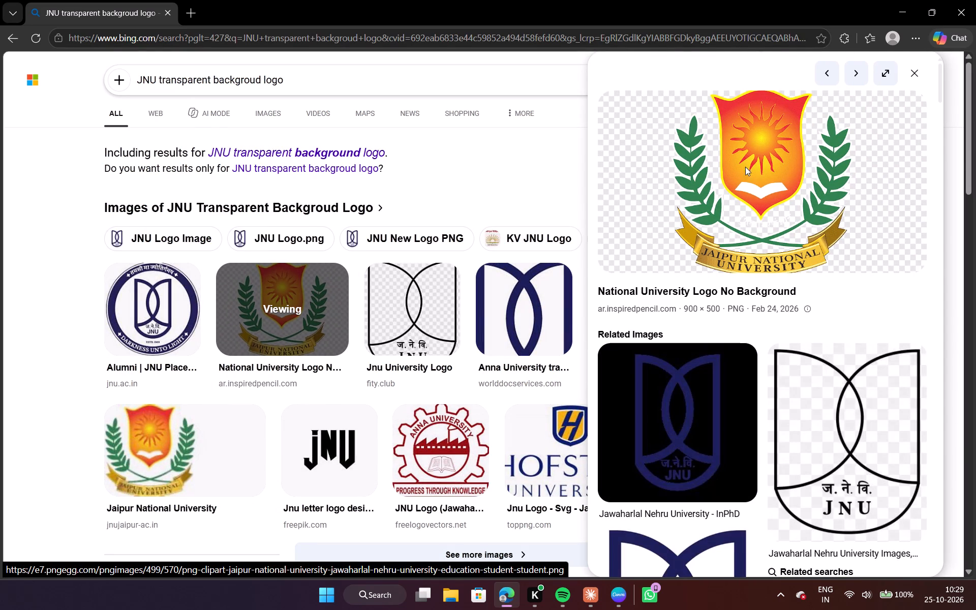
left_click(709, 173)
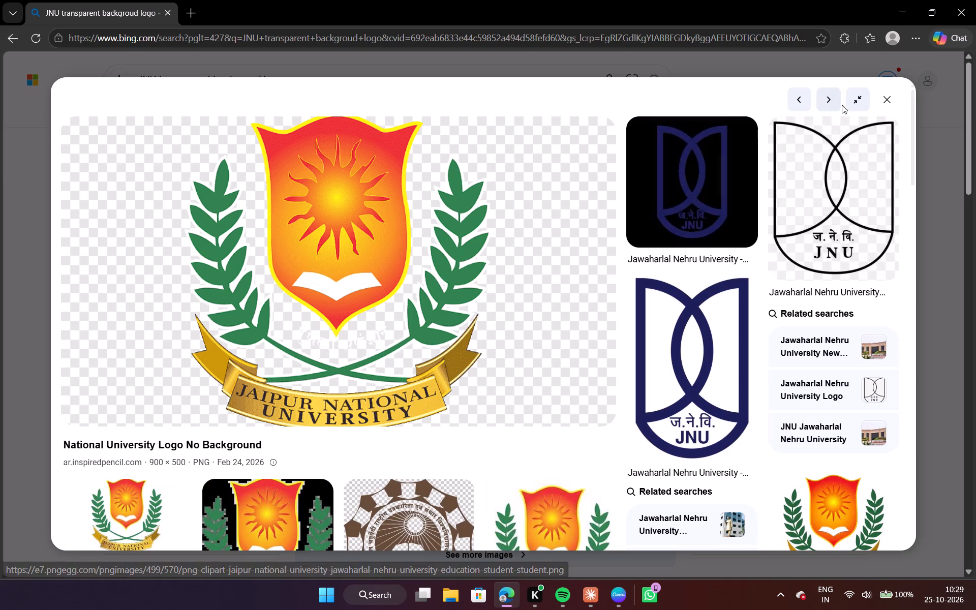
left_click(880, 106)
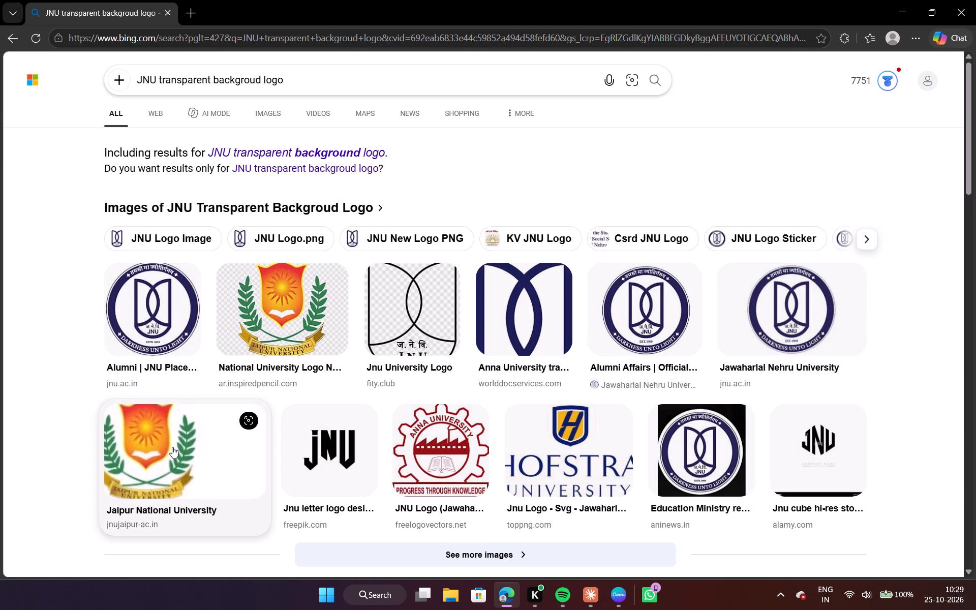
left_click(171, 452)
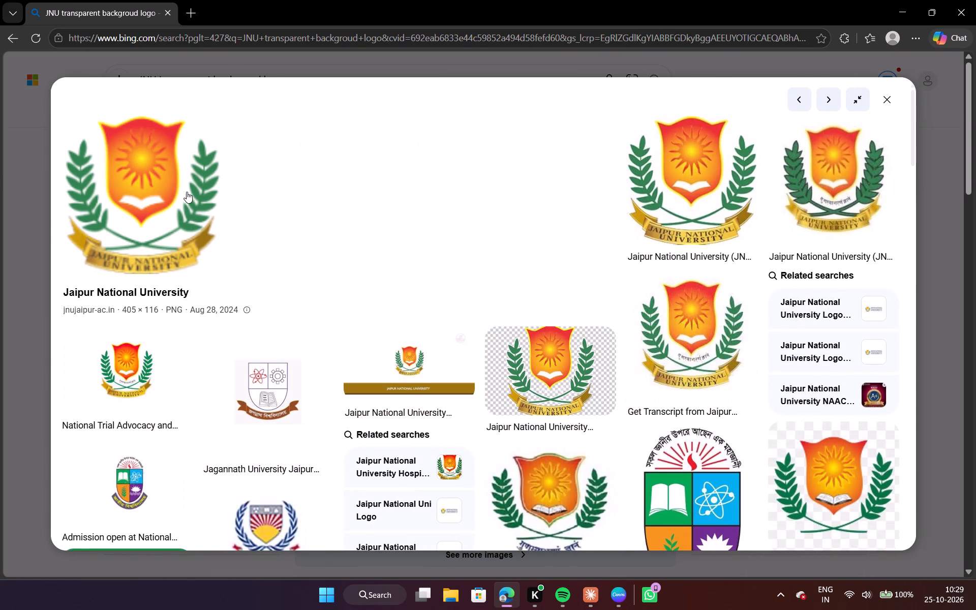
right_click(143, 137)
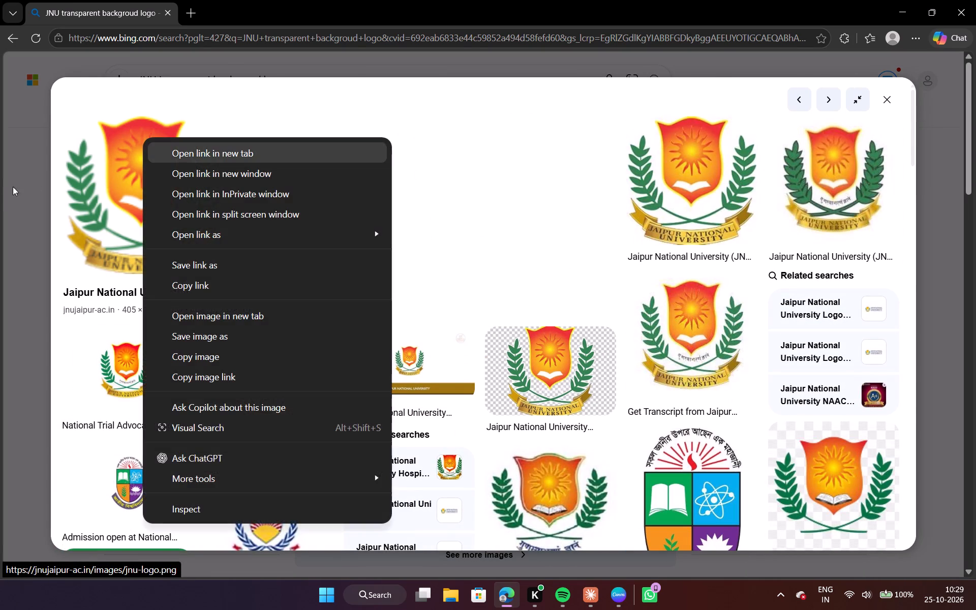
left_click(6, 188)
Search the web for "JNU jaipur transparent background logo".
left_click(318, 149)
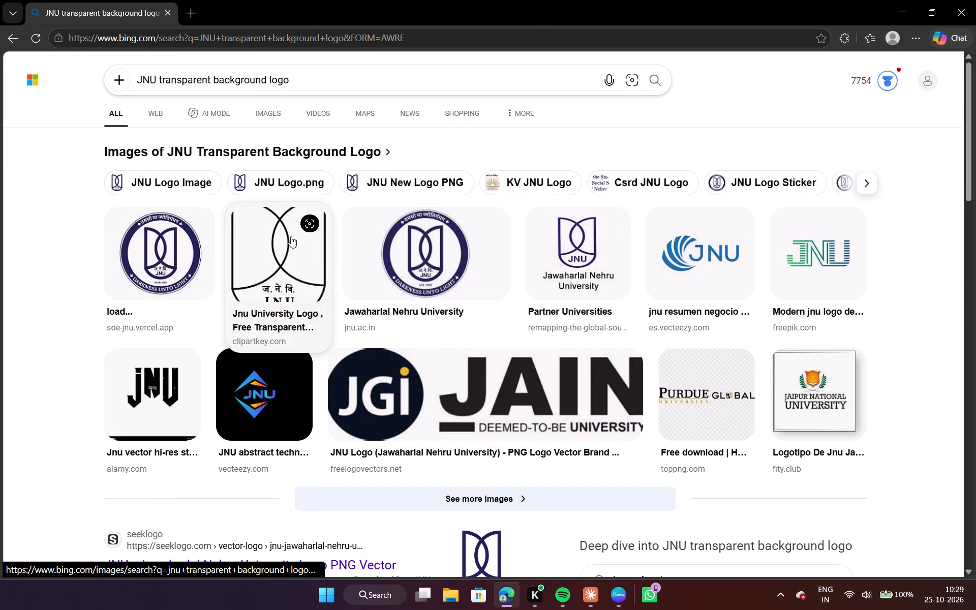
left_click(160, 80)
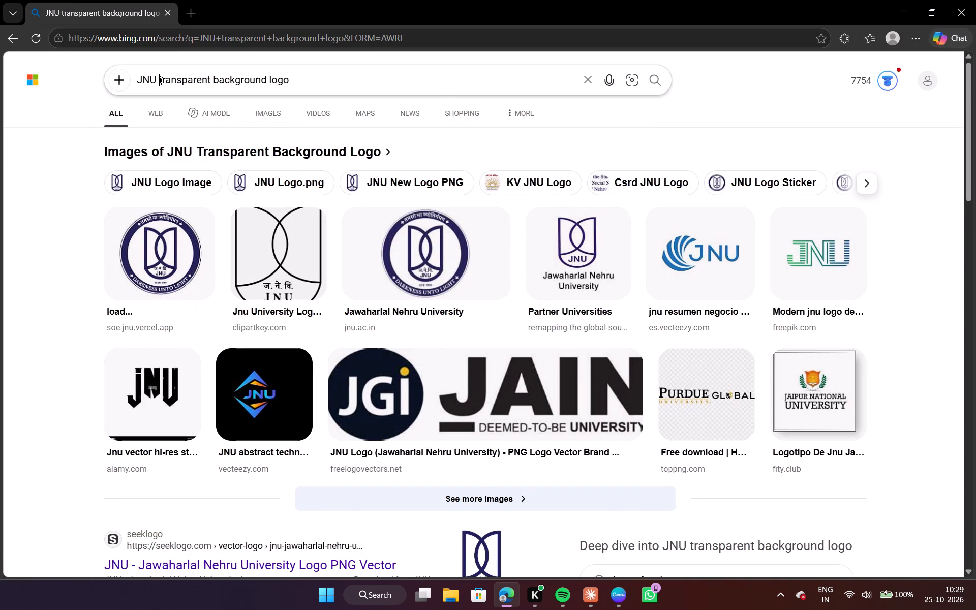
type("jaipur")
key("space")
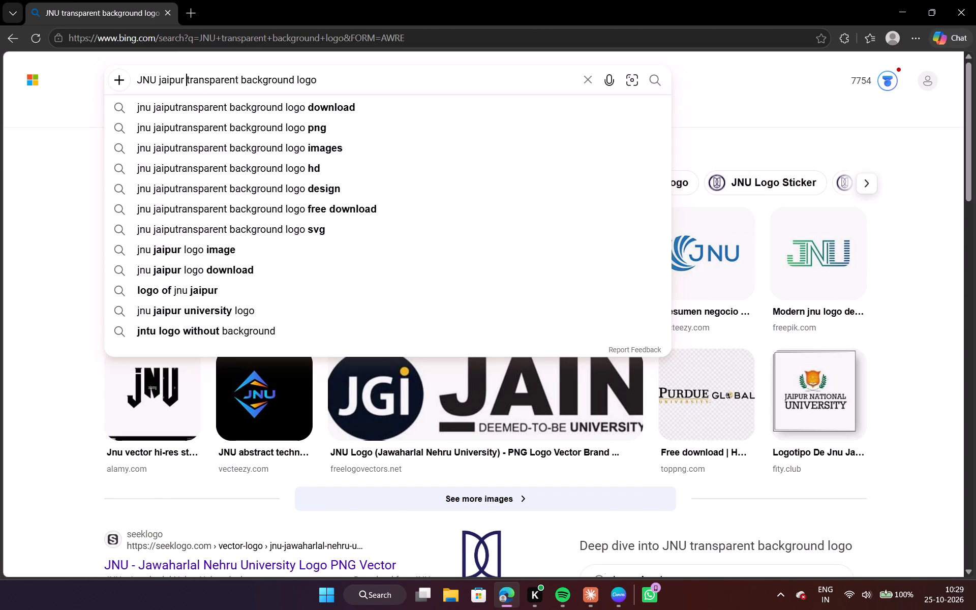
key("Return")
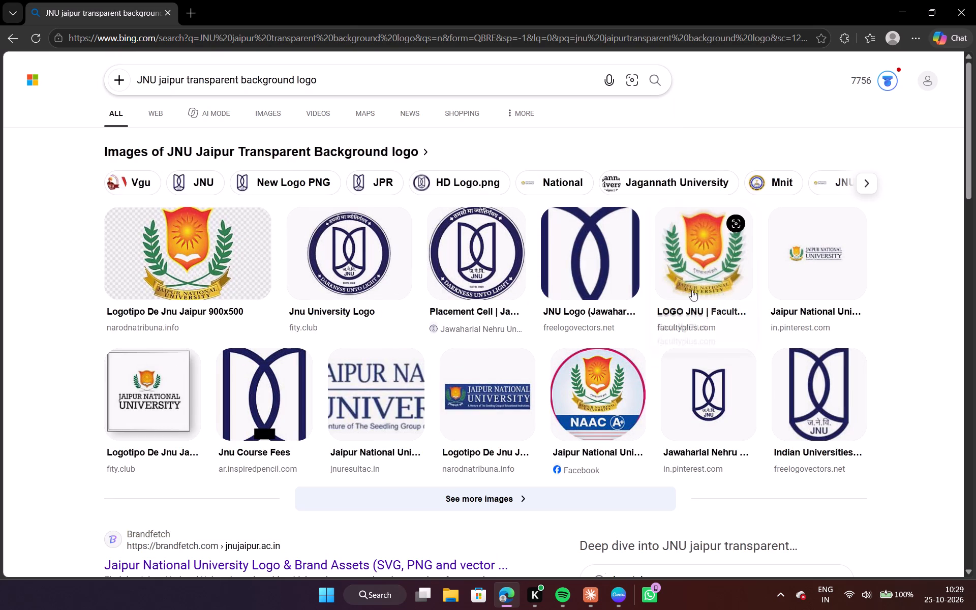
Save the FacultyPlus "LOGO JNU" image result to the Downloads folder as LOGO-JNU.
left_click(702, 276)
right_click(779, 174)
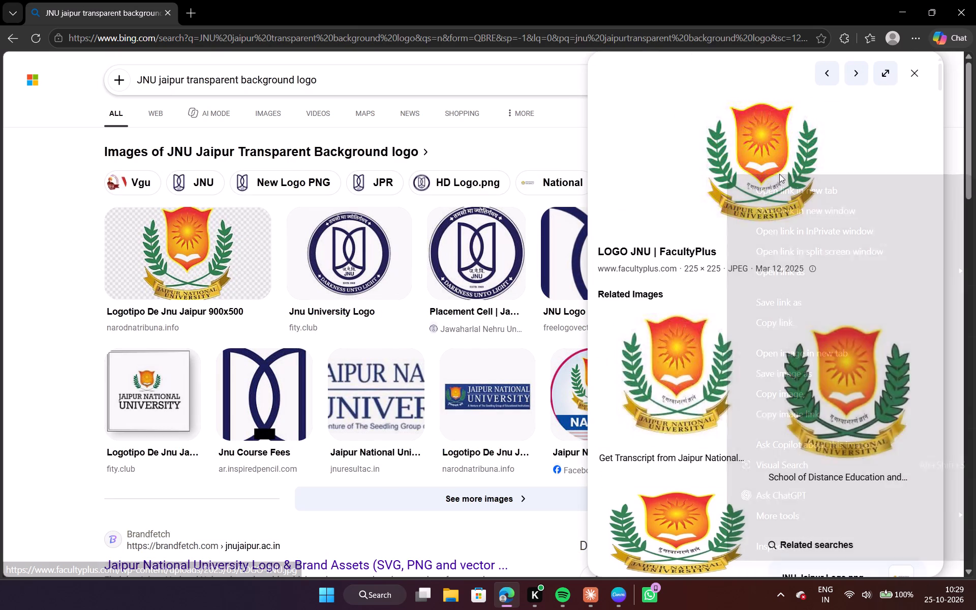
left_click(681, 161)
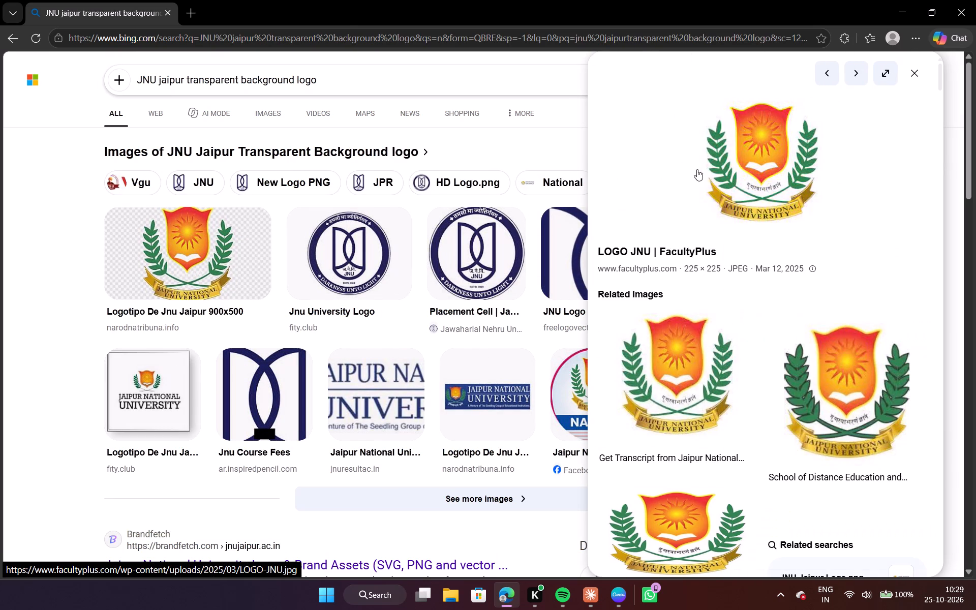
right_click(738, 139)
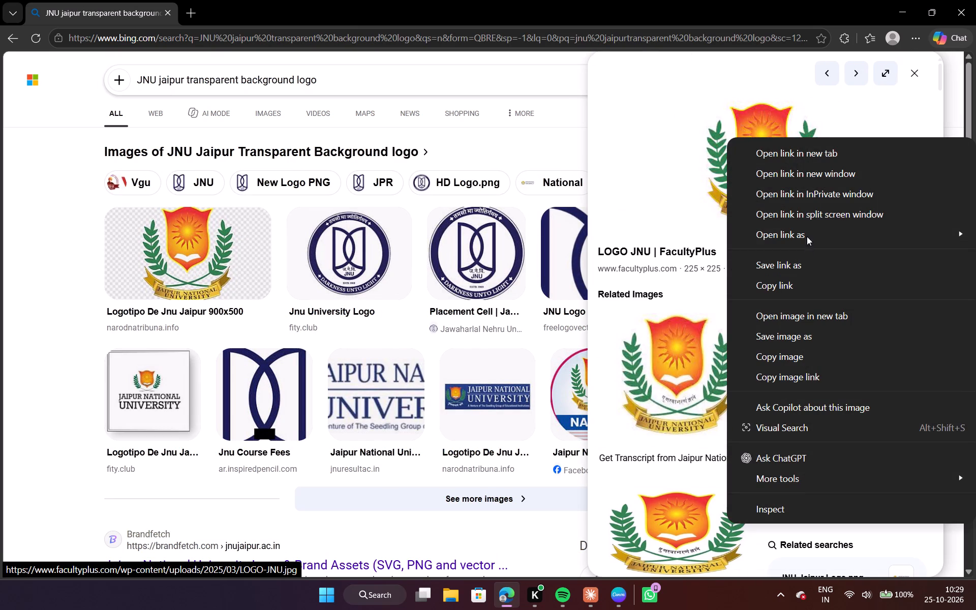
left_click(806, 333)
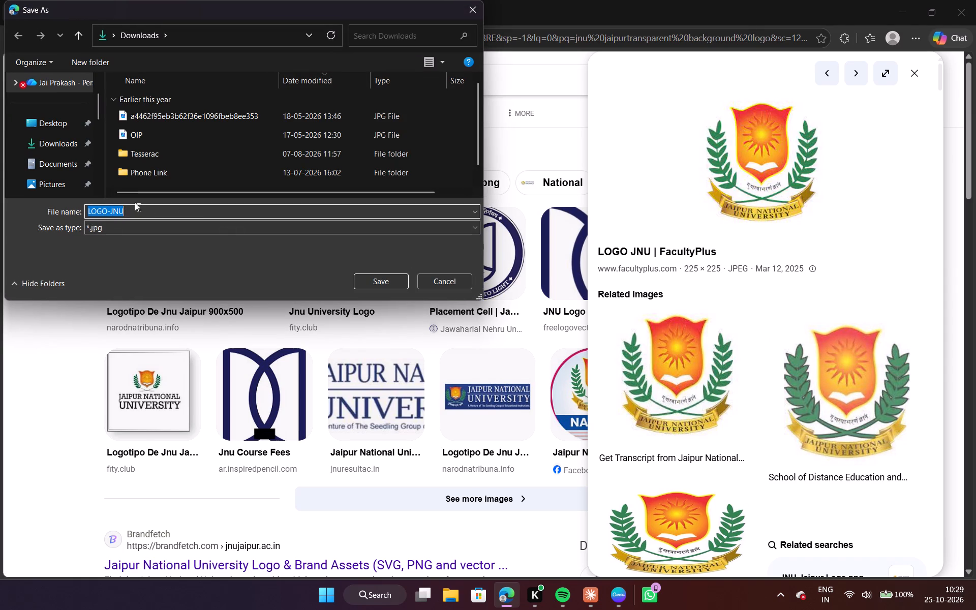
left_click(57, 142)
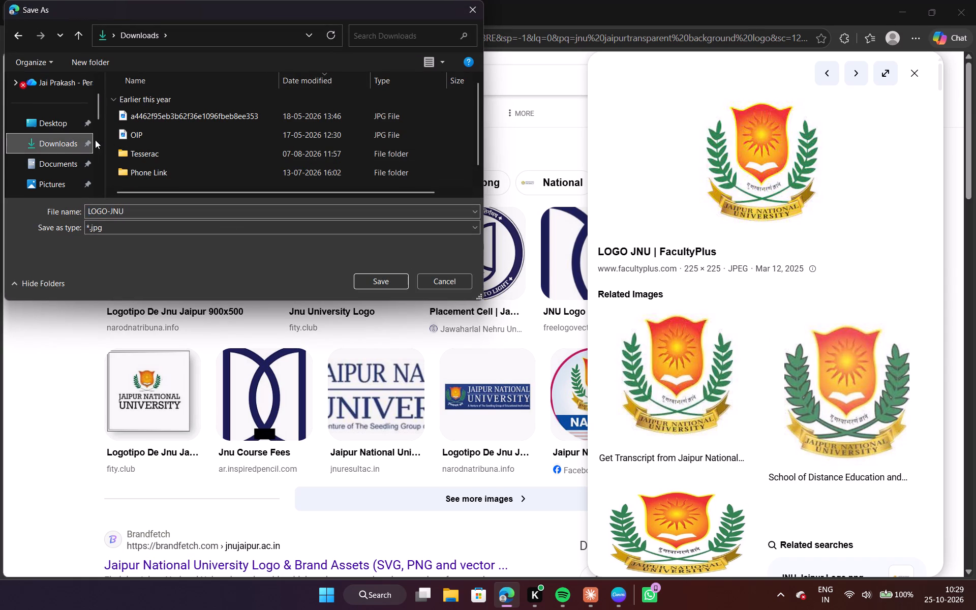
left_click(68, 141)
left_click(74, 122)
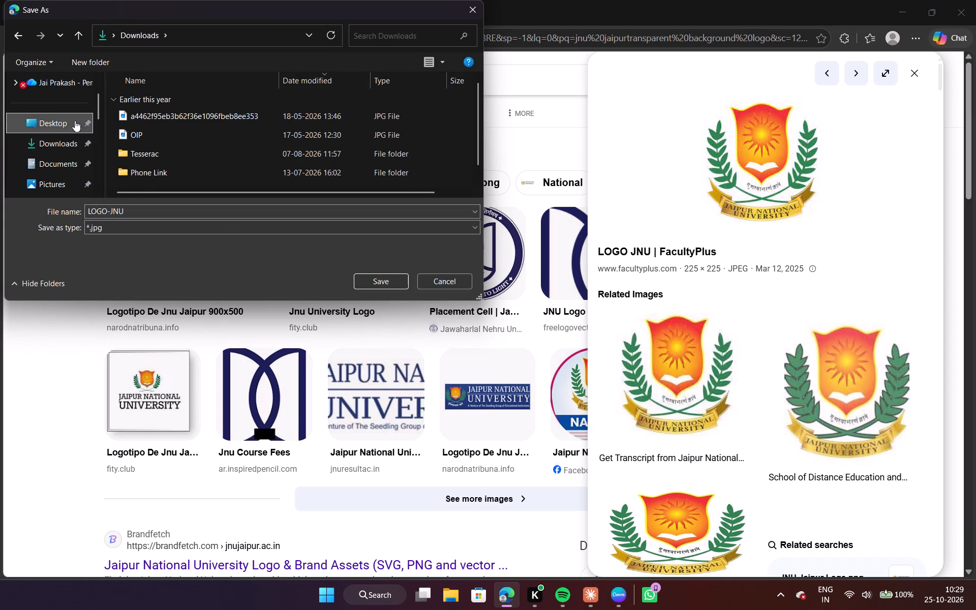
left_click(71, 137)
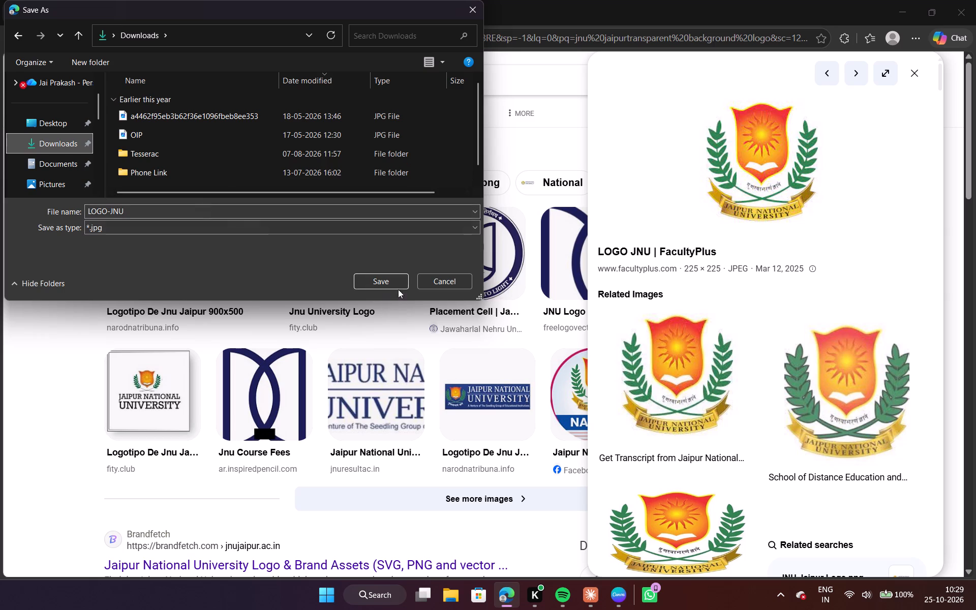
left_click(398, 284)
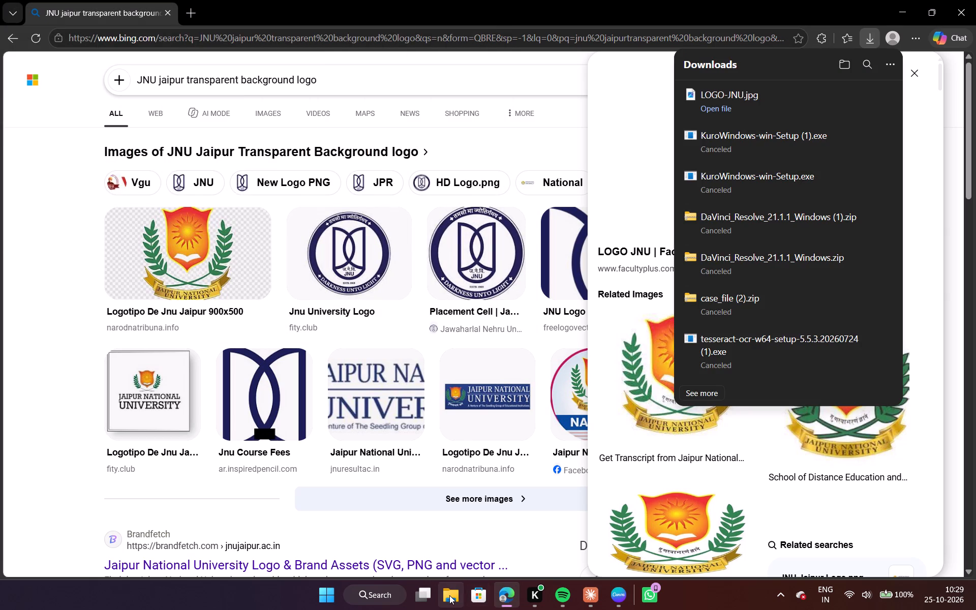
In File Explorer, delete the earlier JNU LOGO image from the Downloads folder, keeping LOGO-JNU, and close the window.
left_click(449, 595)
left_click(136, 262)
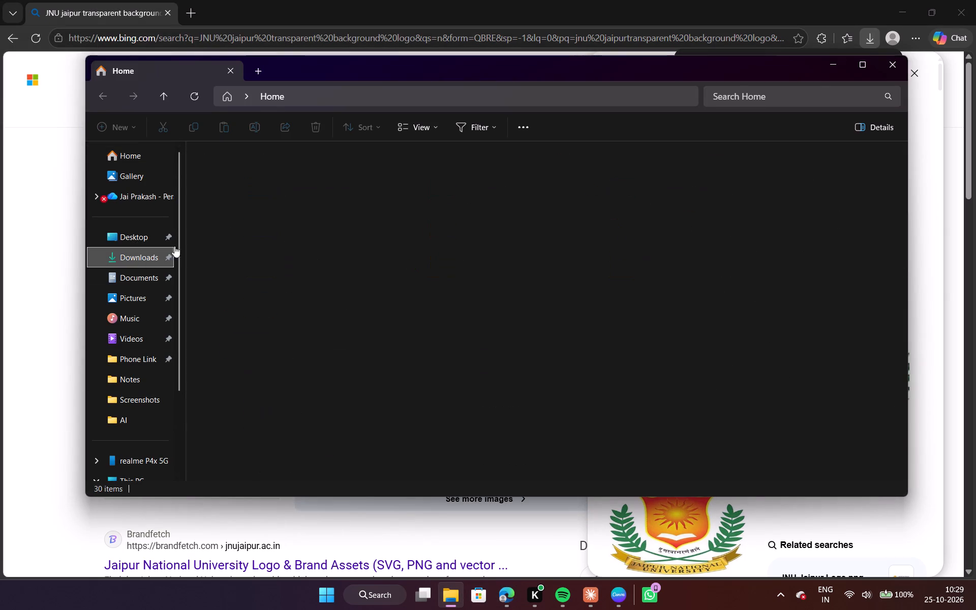
left_click(284, 201)
left_click(318, 126)
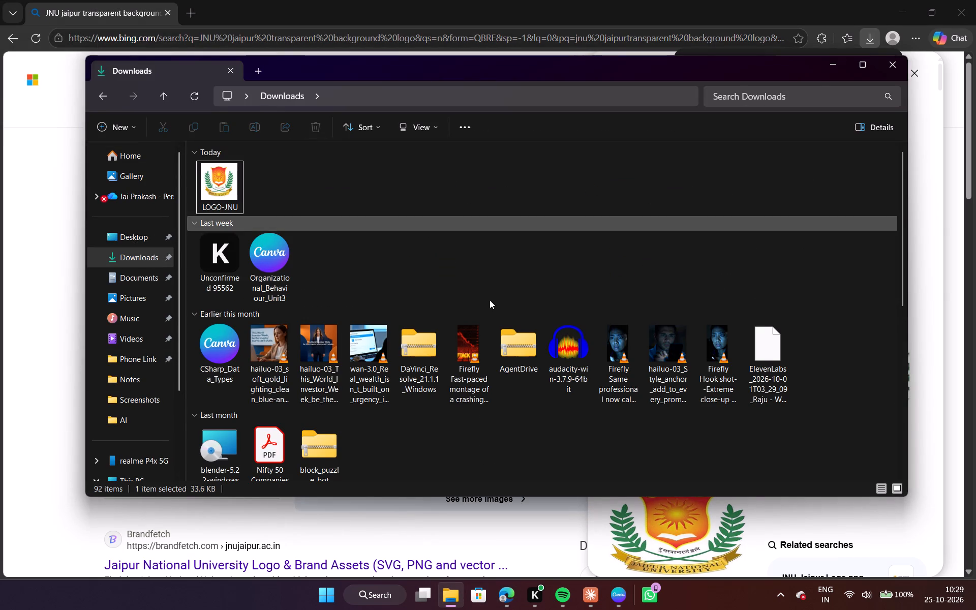
left_click(892, 69)
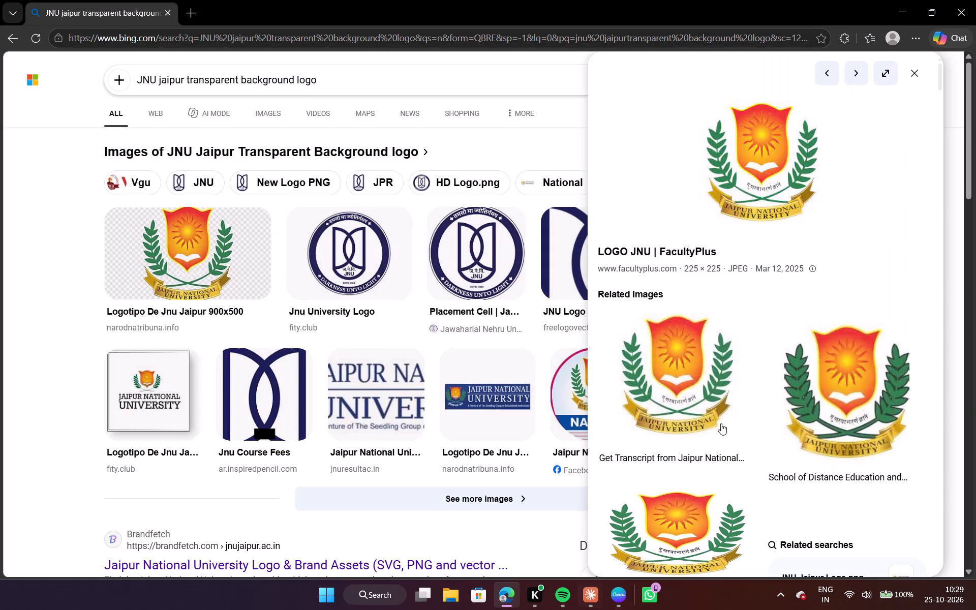
Close Microsoft Edge and upload LOGO-JNU from the Downloads folder to the Canva uploads.
left_click(975, 0)
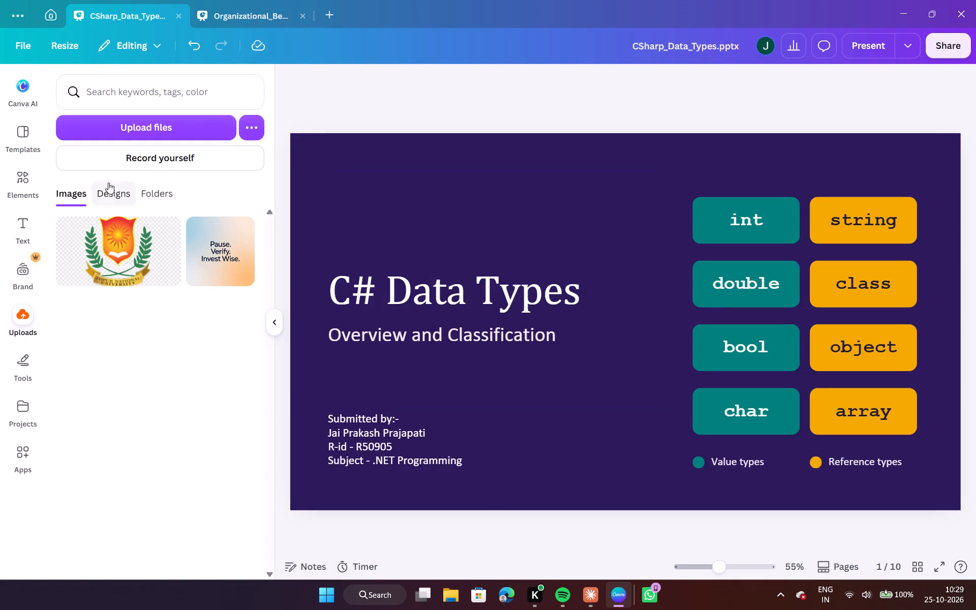
left_click(131, 120)
left_click(145, 116)
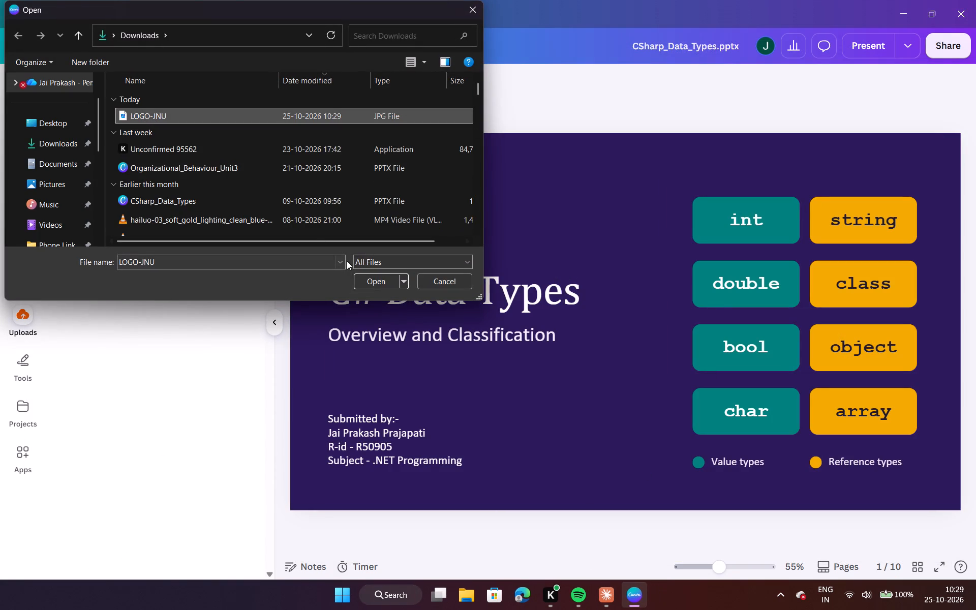
left_click(363, 277)
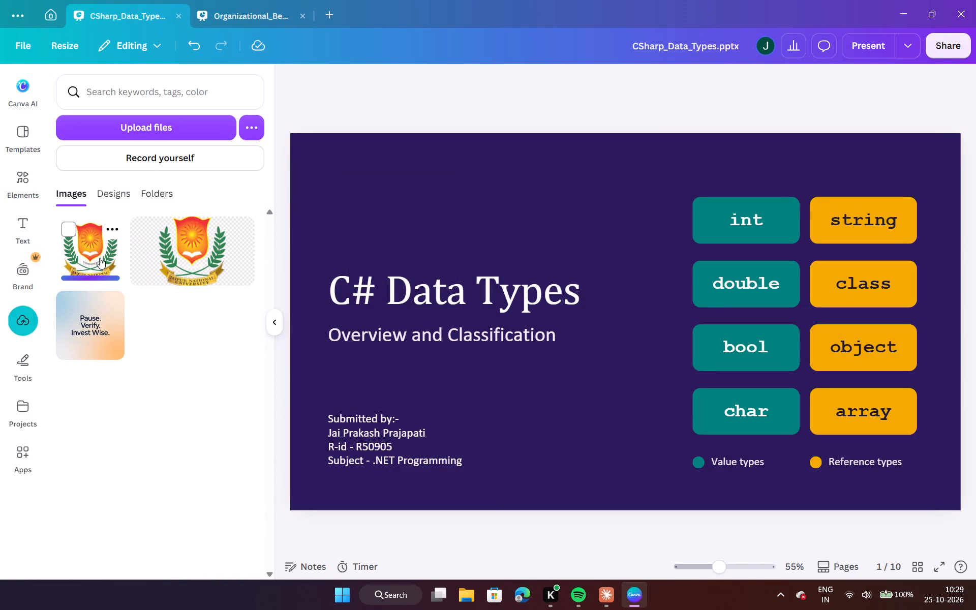
Add the new logo to the C# Data Types title slide, shrunk to a small badge in the slide's upper-right corner above "string".
left_click(100, 258)
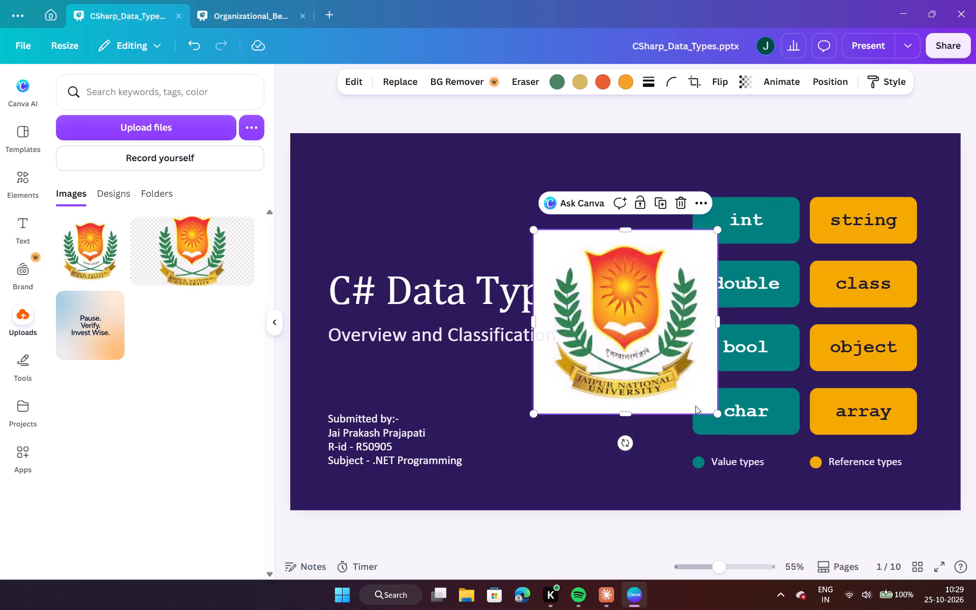
left_click_drag(718, 410, 670, 341)
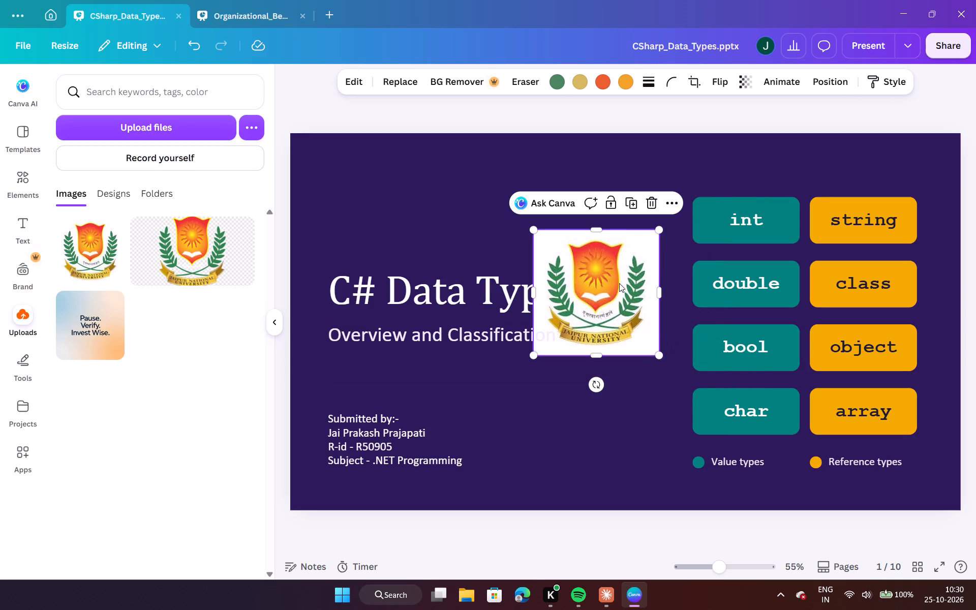
left_click_drag(658, 354, 612, 287)
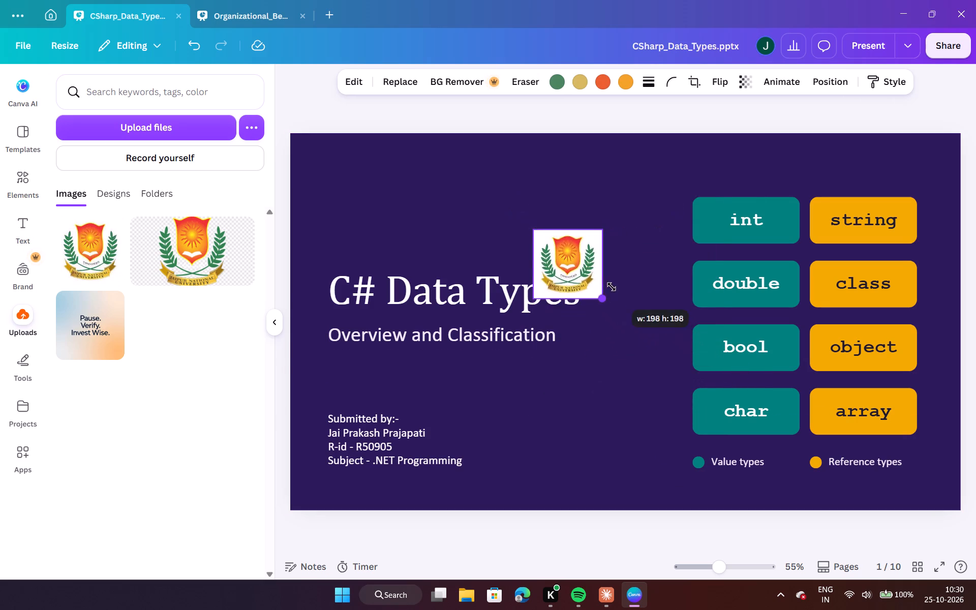
left_click_drag(612, 287, 583, 265)
left_click_drag(557, 250, 918, 165)
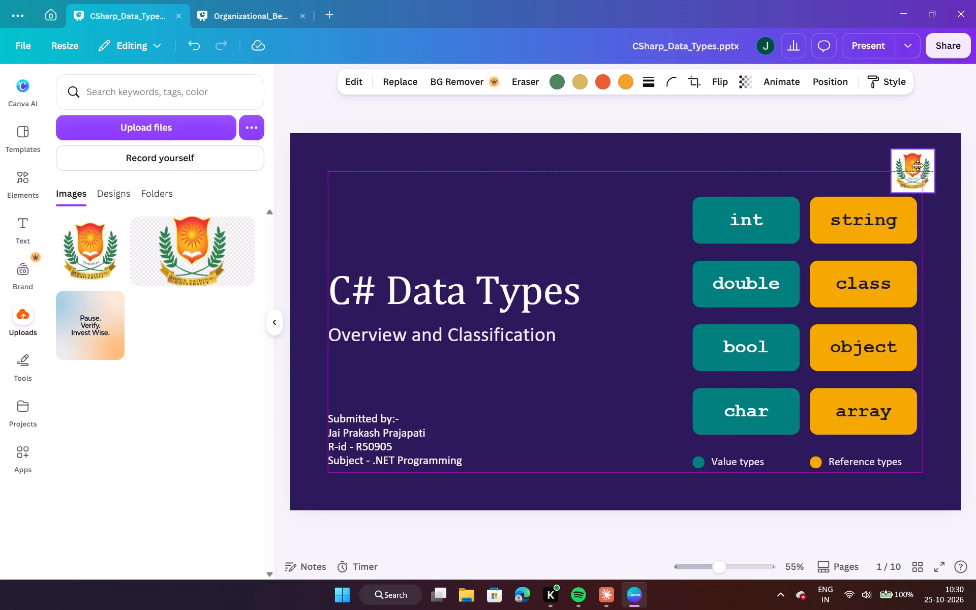
left_click_drag(918, 165, 912, 162)
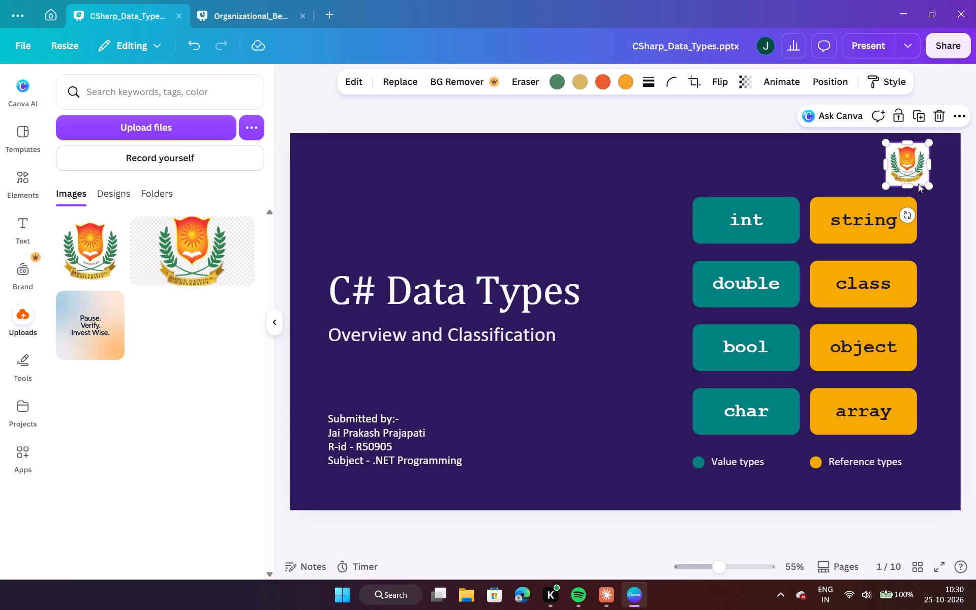
left_click(760, 112)
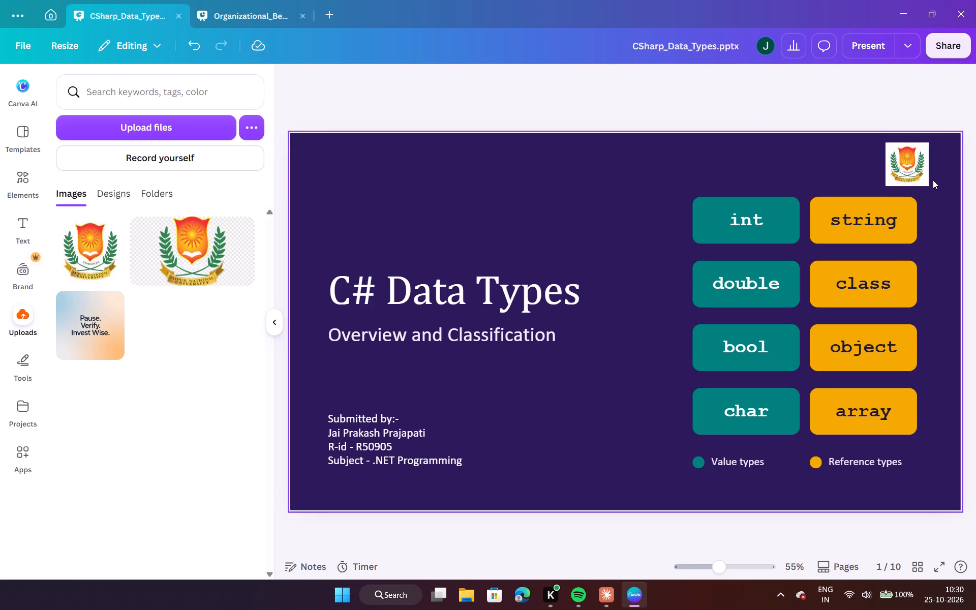
Copy the logo from the title slide and paste it onto the "What is a data type?" slide.
left_click(911, 171)
right_click(911, 171)
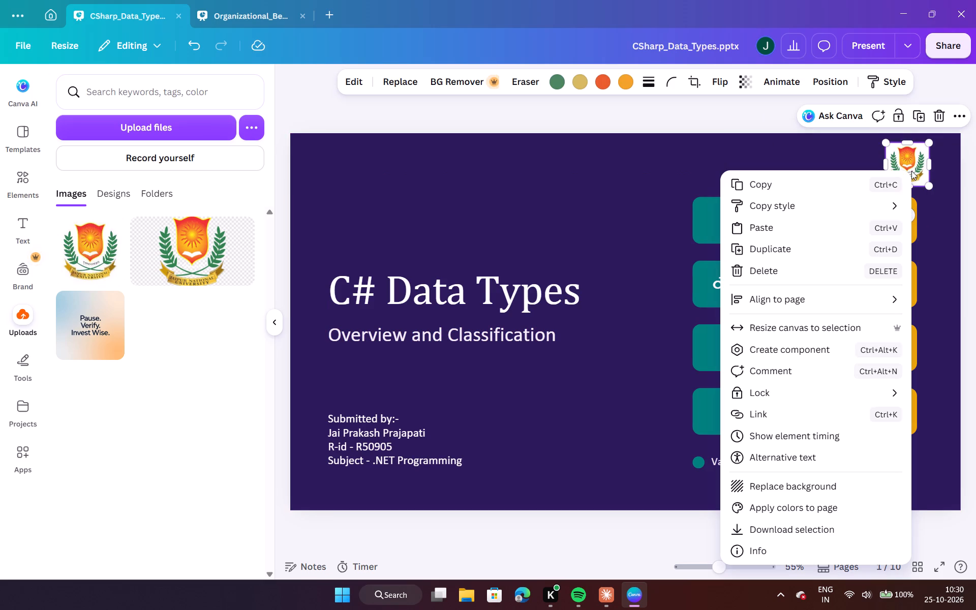
left_click(834, 180)
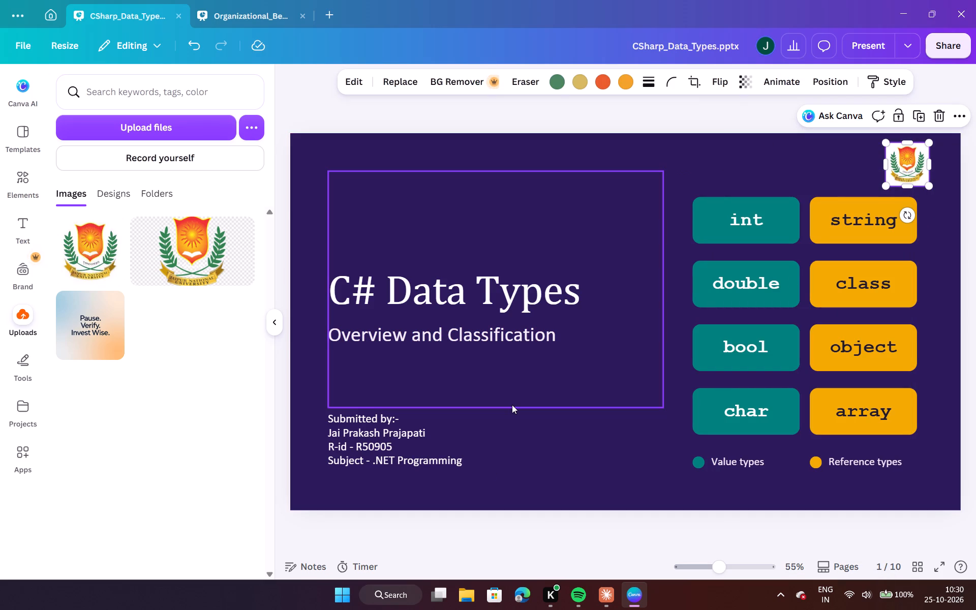
scroll(590, 451, "down", 1)
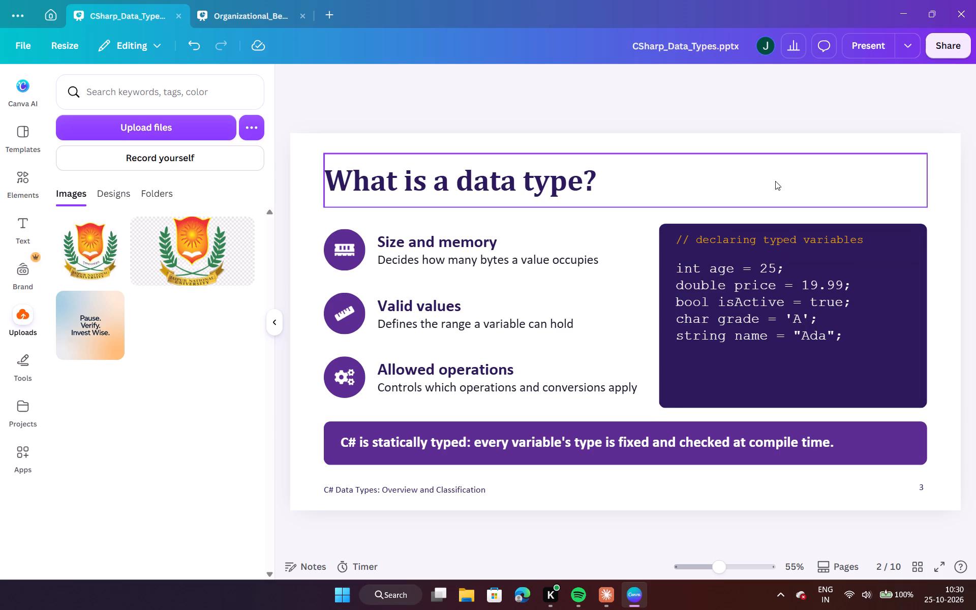
right_click(783, 107)
right_click(784, 159)
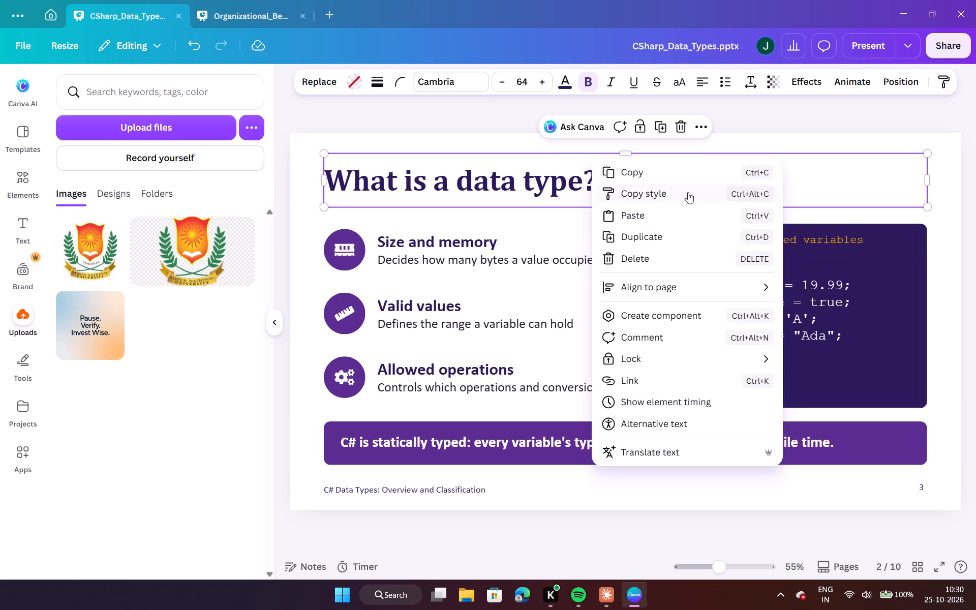
left_click(677, 215)
Paste the logo onto the "Classification of C# types", "Integral types" and "Floating-point, bool and char" slides.
scroll(619, 324, "down", 1)
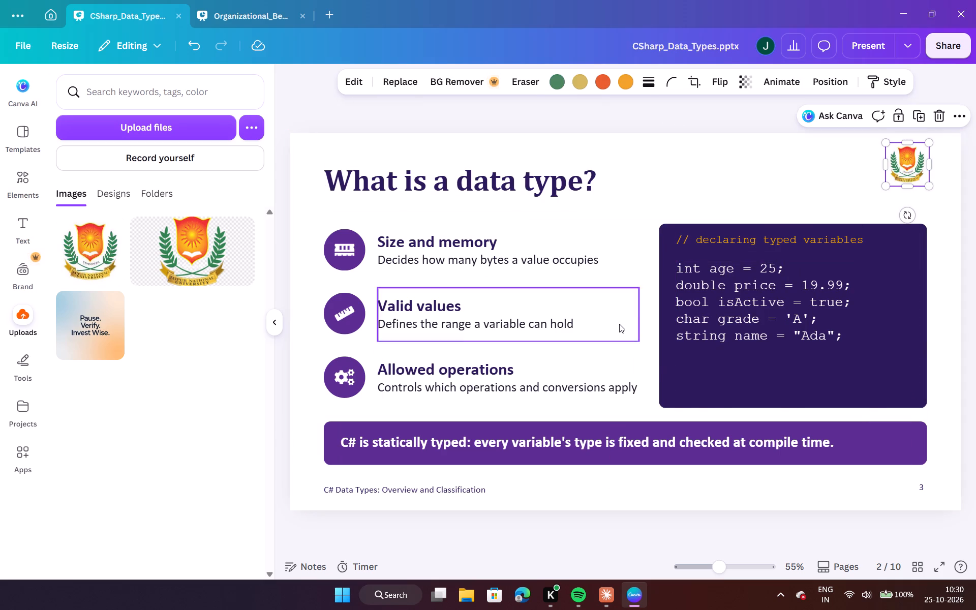
right_click(740, 176)
left_click(790, 230)
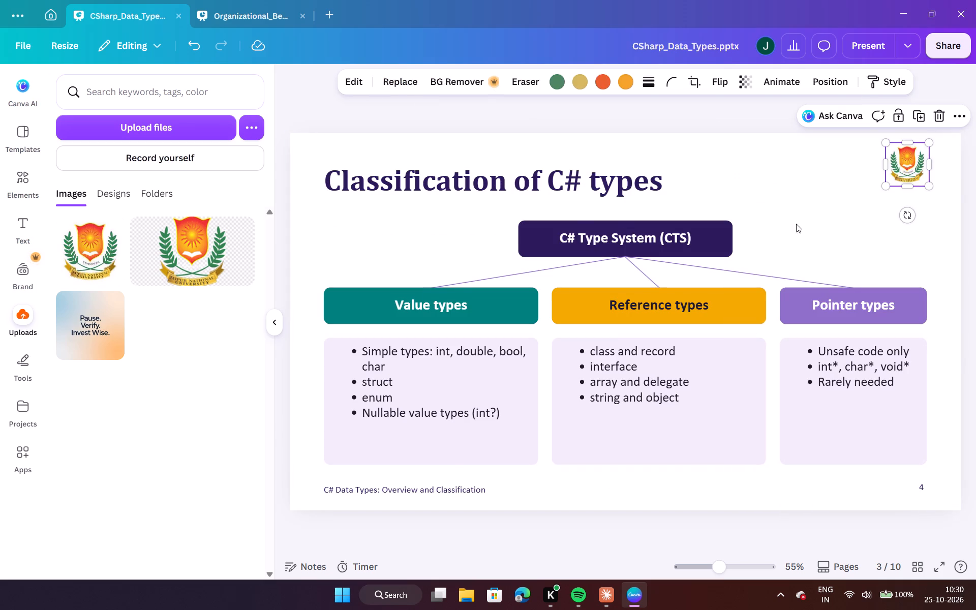
scroll(774, 173, "down", 1)
right_click(774, 173)
left_click(797, 230)
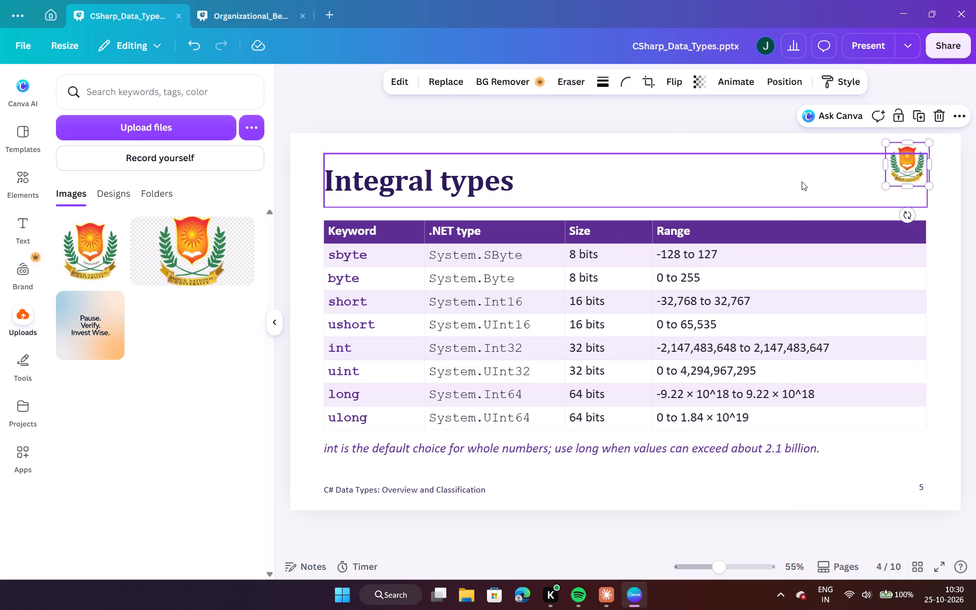
scroll(802, 178, "down", 1)
right_click(800, 189)
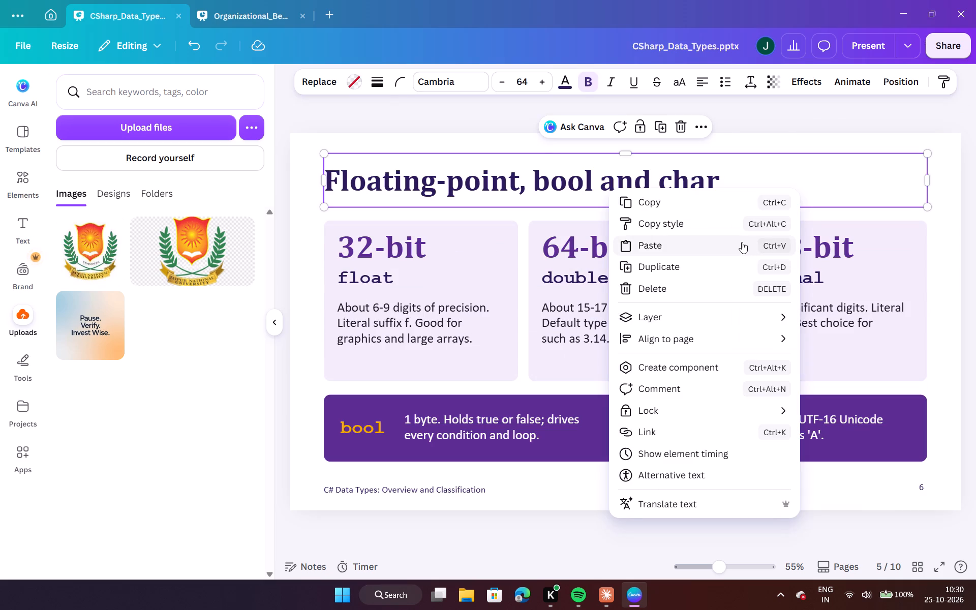
left_click(742, 242)
Paste the logo onto the "Reference types" and "How they live in memory" slides.
scroll(779, 171, "down", 1)
right_click(779, 171)
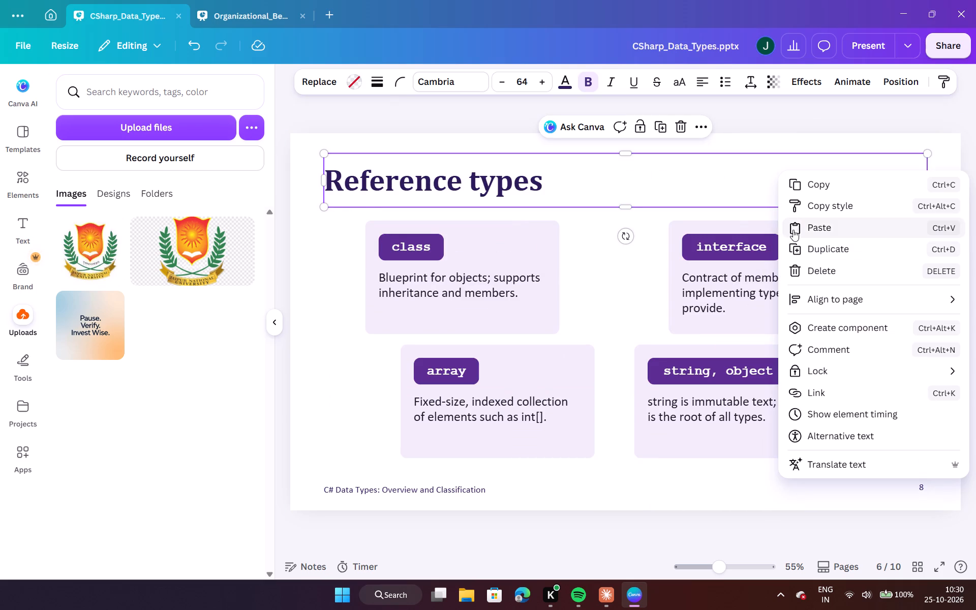
left_click(793, 230)
scroll(792, 178, "down", 1)
right_click(792, 178)
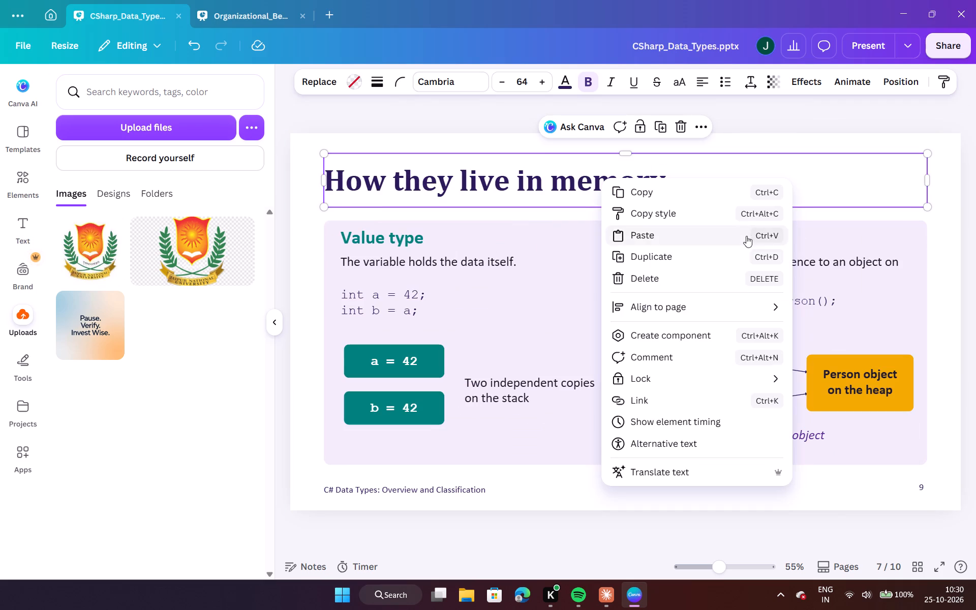
left_click(746, 236)
scroll(772, 174, "down", 1)
right_click(772, 174)
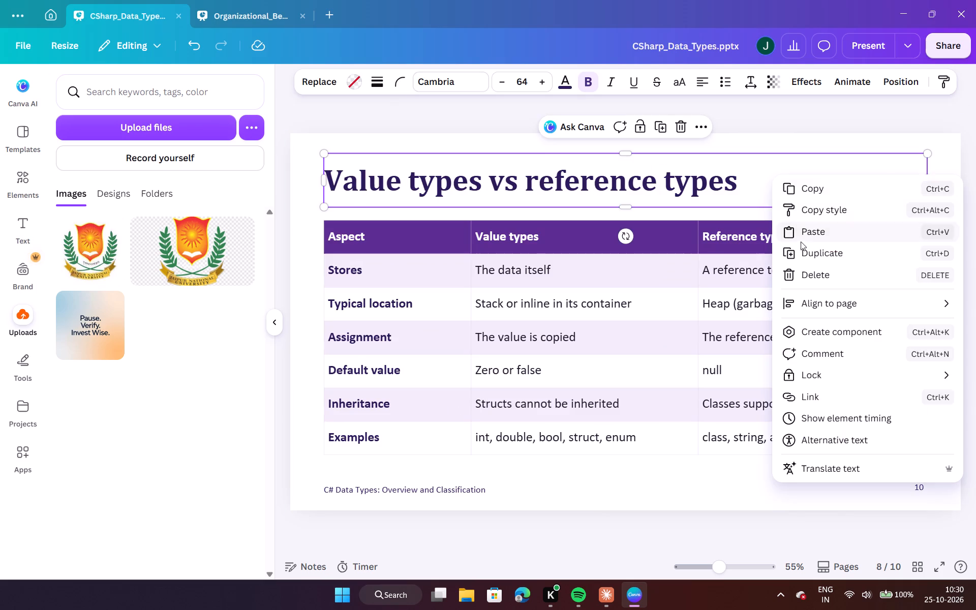
Paste the logo onto the "Value types vs reference types" and "Type conversion" slides.
left_click(809, 234)
scroll(794, 191, "down", 1)
right_click(794, 191)
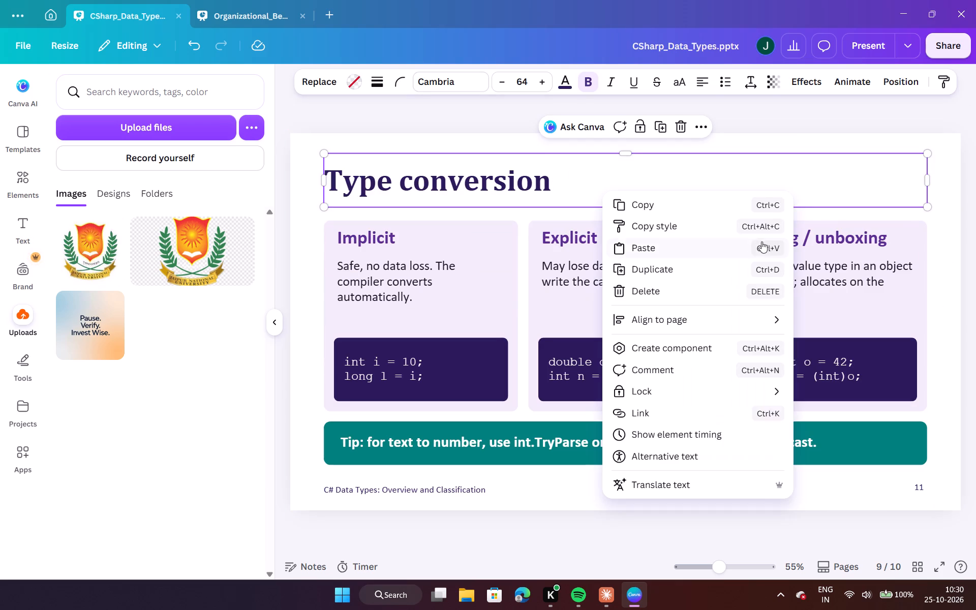
left_click(749, 247)
Copy the "Submitted by" text block on the title slide and place the copy beside the original, left of the "char" tile.
scroll(789, 175, "down", 1)
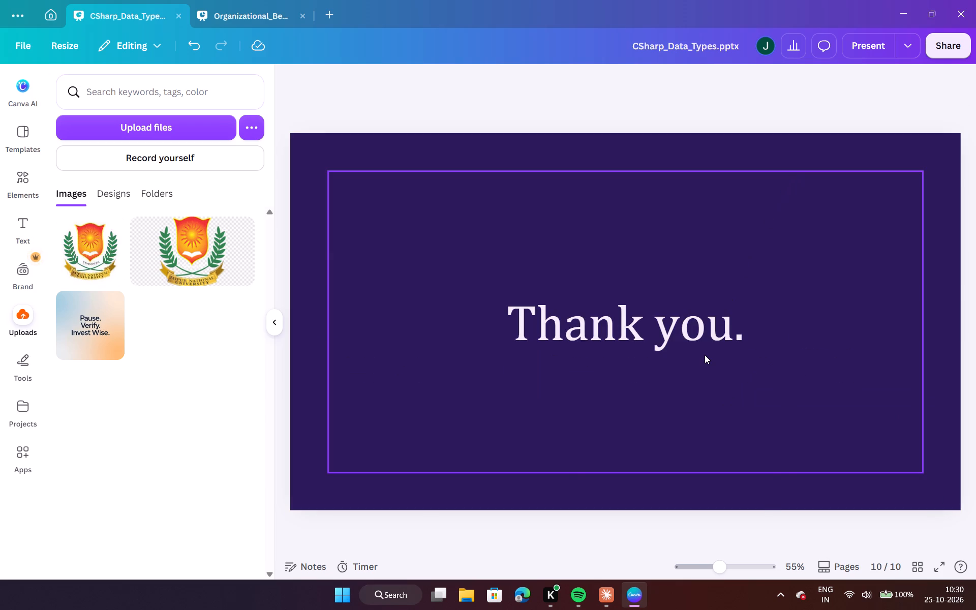
scroll(705, 355, "up", 19)
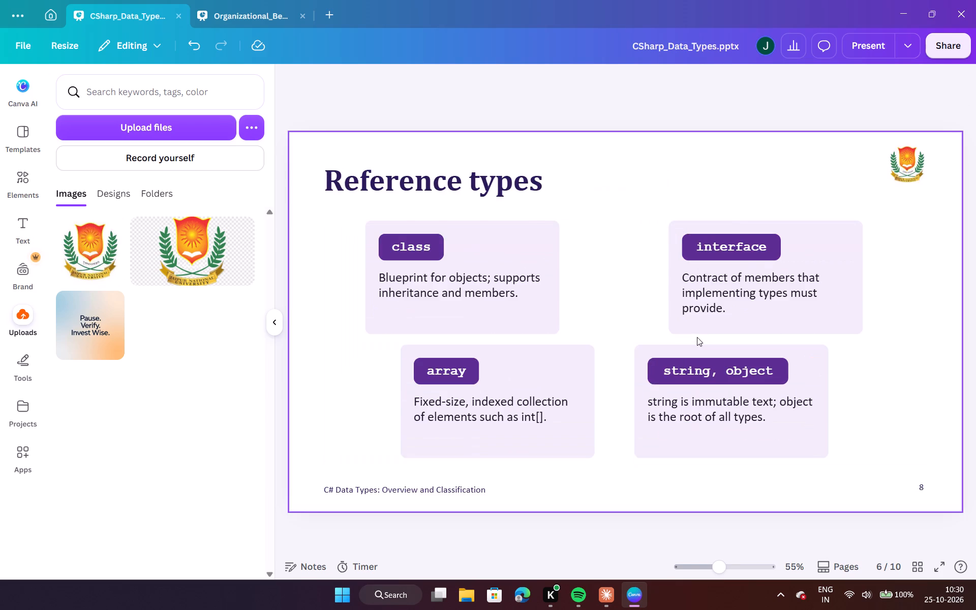
scroll(697, 337, "up", 3)
scroll(697, 337, "down", 1)
scroll(697, 337, "up", 18)
scroll(697, 337, "up", 12)
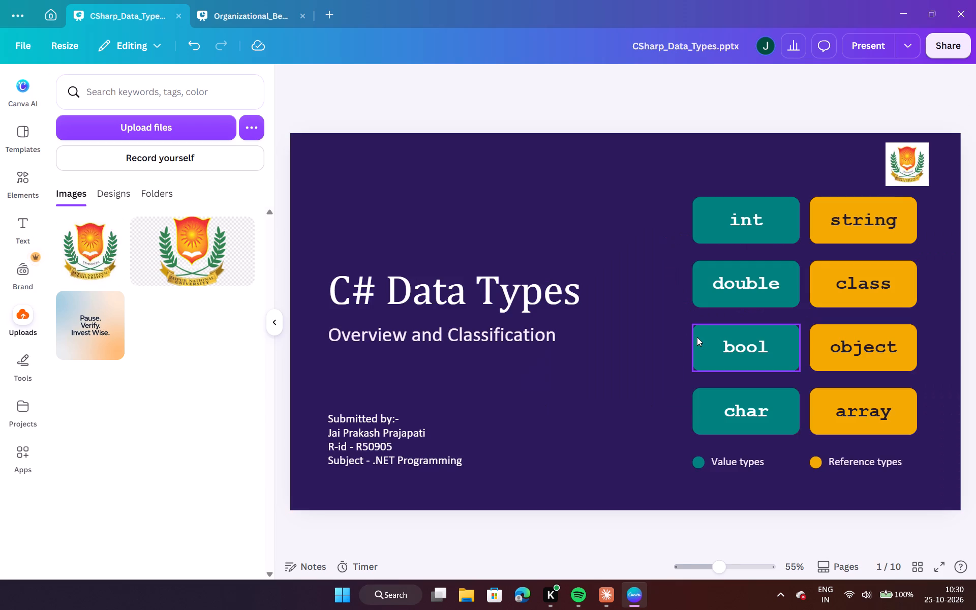
scroll(697, 337, "up", 6)
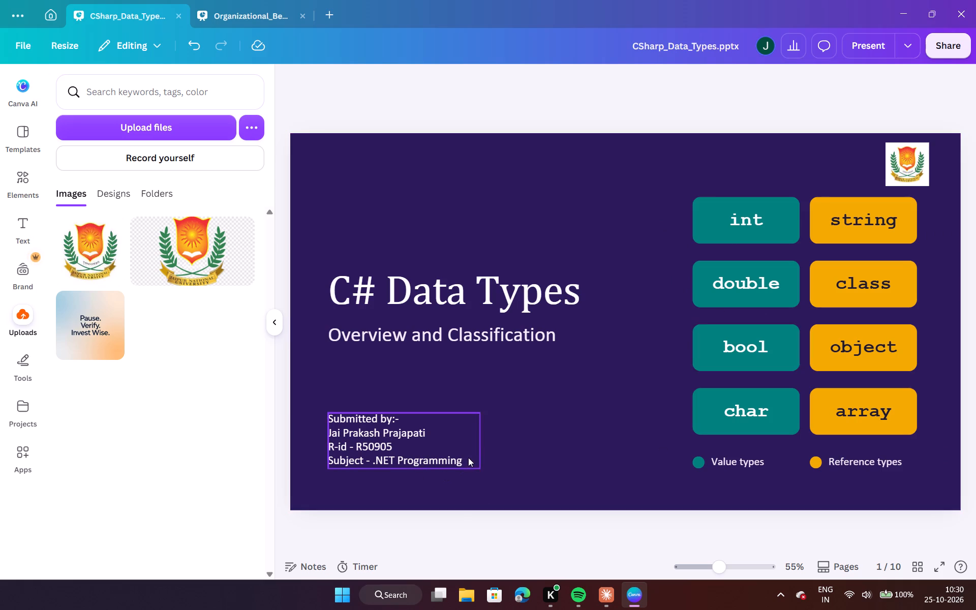
left_click(473, 434)
right_click(450, 434)
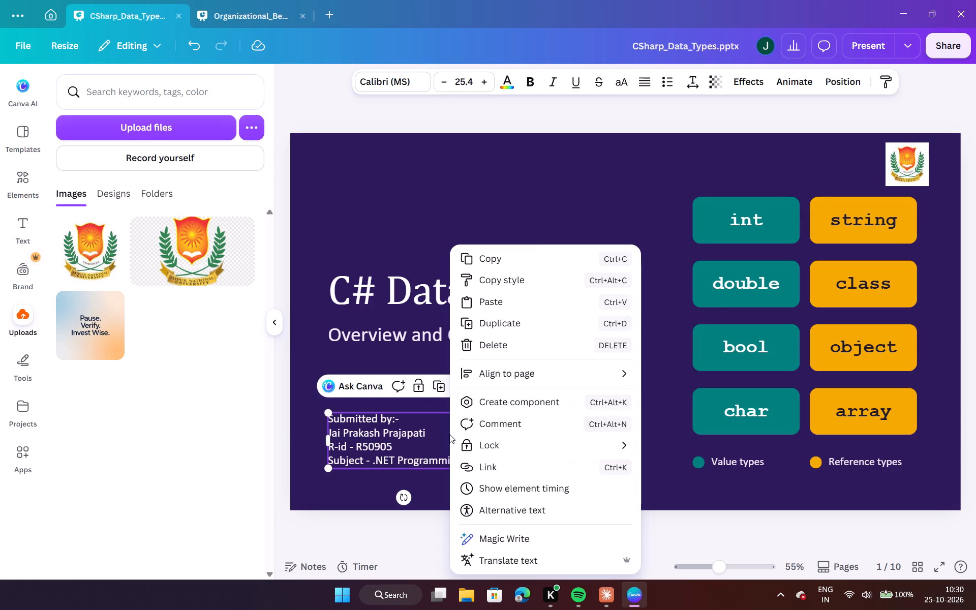
left_click(527, 254)
right_click(561, 402)
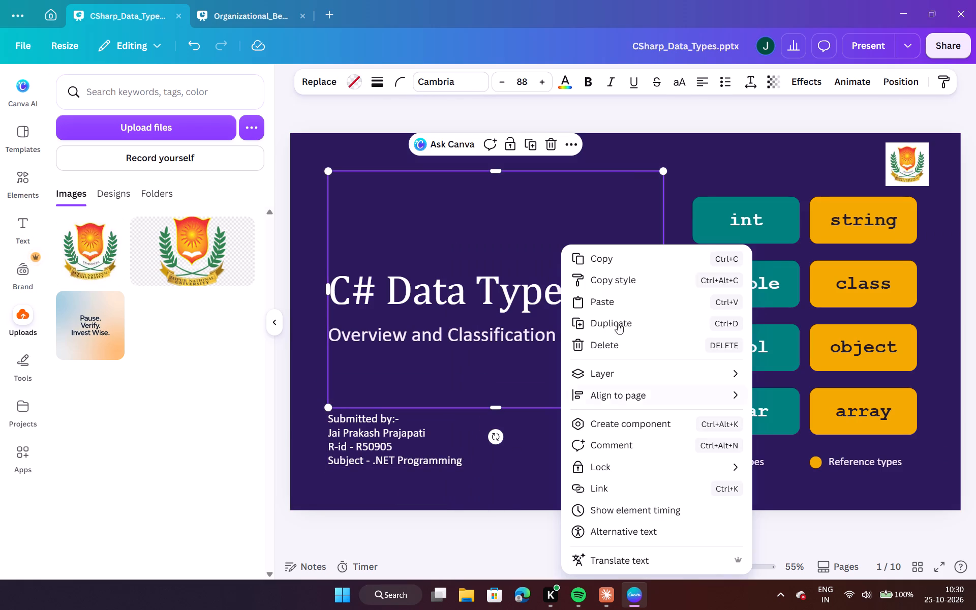
left_click(619, 300)
left_click_drag(452, 438, 531, 435)
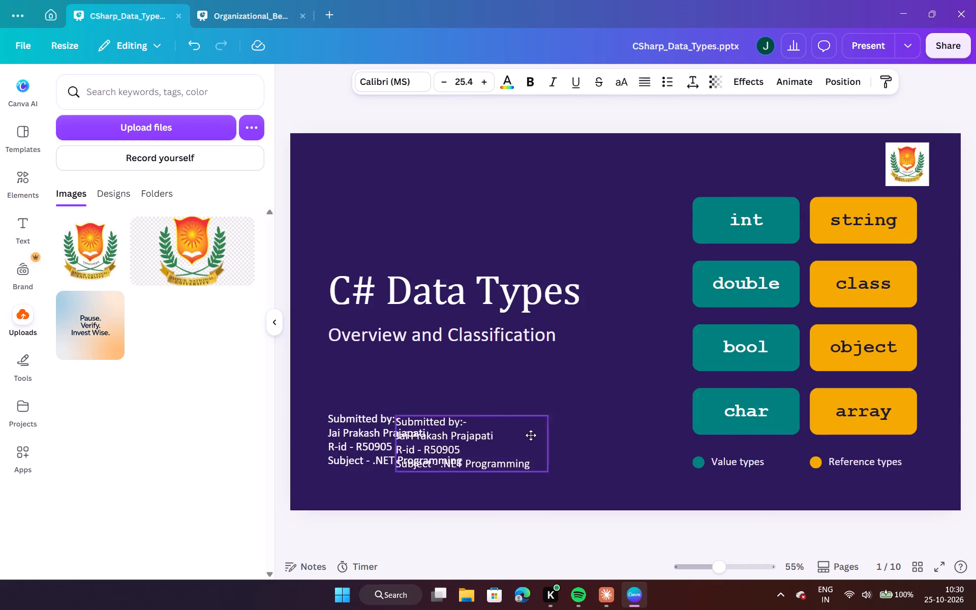
left_click_drag(531, 435, 606, 431)
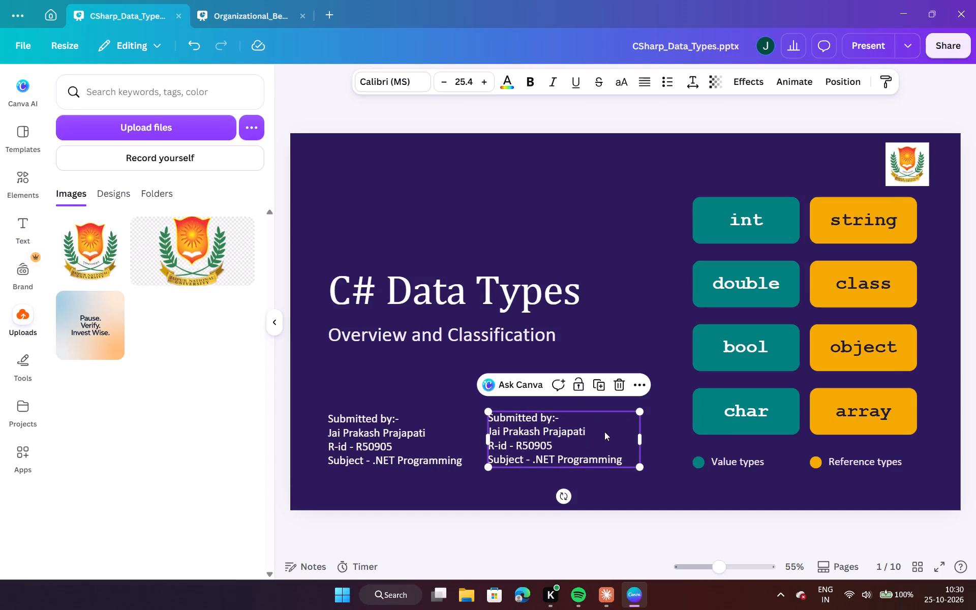
Move both "Submitted by" text blocks slightly upward on the title slide, keeping them level with each other.
left_click_drag(442, 435, 443, 426)
left_click_drag(597, 440, 597, 434)
Change the first line of the copied text block to "Submitted to:-".
left_click(563, 415)
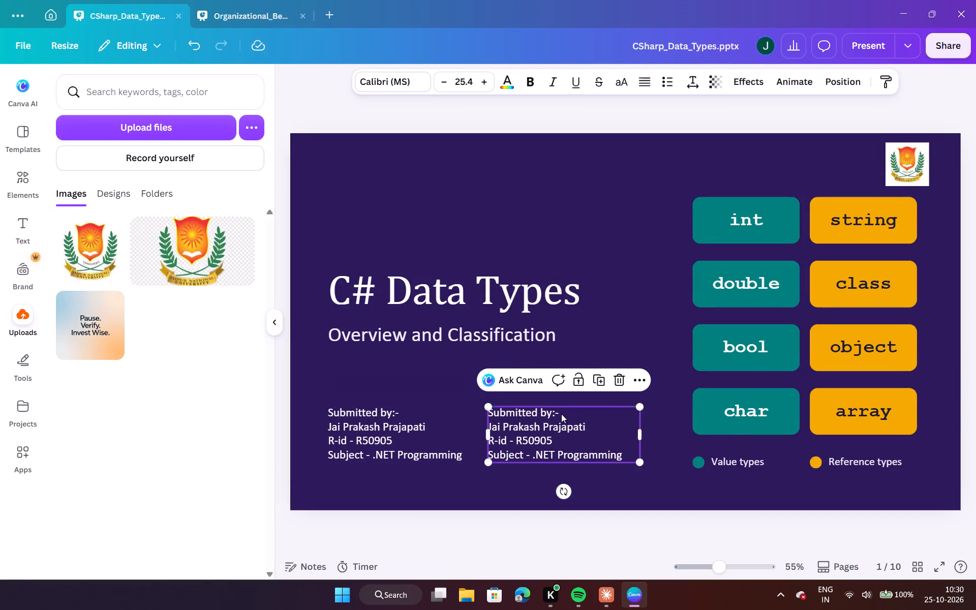
left_click(550, 412)
key("BackSpace")
key("BackSpace")
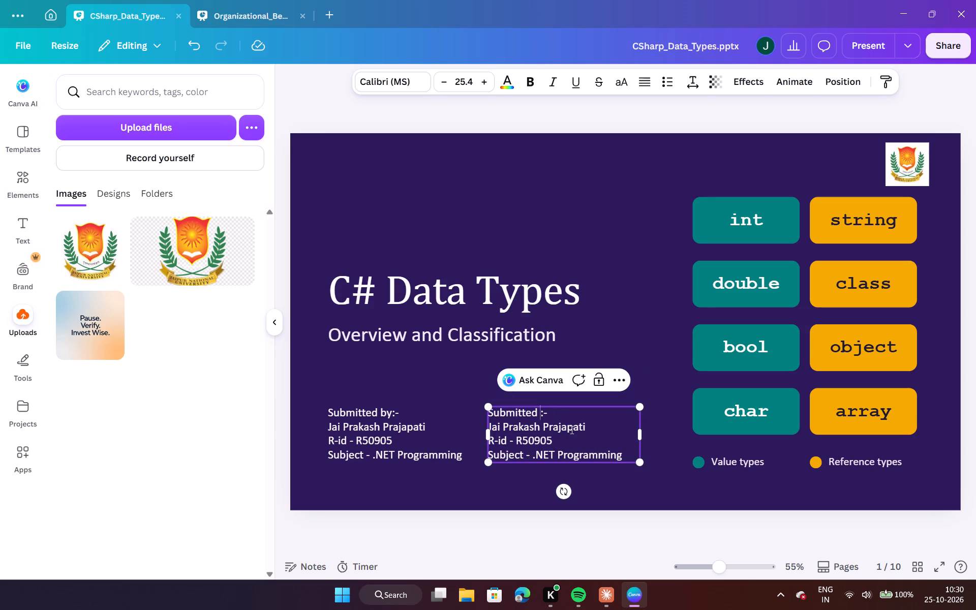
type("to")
Replace the student's name in the "Submitted to" block with the teacher's name, preceded by "Ms.".
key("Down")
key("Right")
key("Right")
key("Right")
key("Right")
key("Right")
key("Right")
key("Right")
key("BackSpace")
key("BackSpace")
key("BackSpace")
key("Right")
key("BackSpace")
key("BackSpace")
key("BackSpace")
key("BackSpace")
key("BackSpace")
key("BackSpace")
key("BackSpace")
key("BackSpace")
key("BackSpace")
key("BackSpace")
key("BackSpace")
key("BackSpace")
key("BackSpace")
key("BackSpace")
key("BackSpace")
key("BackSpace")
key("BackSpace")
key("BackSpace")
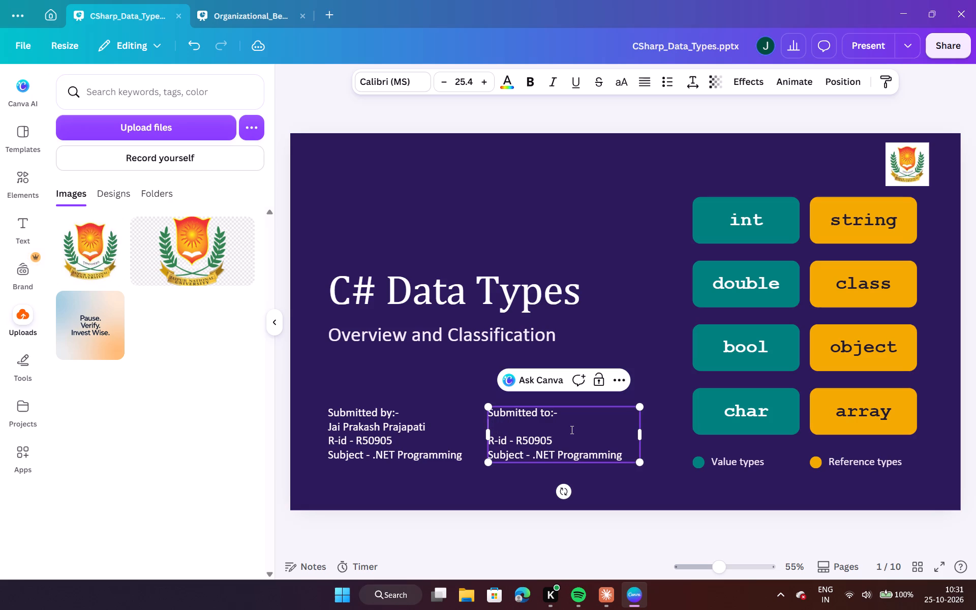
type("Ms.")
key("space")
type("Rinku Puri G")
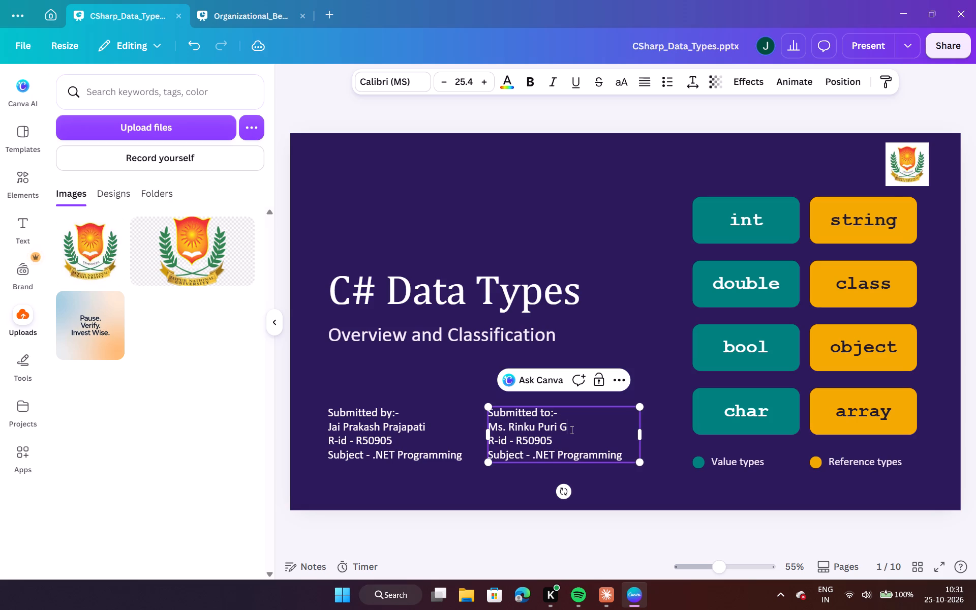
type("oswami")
Delete the "Subject" and "R-id" lines from the "Submitted to" block.
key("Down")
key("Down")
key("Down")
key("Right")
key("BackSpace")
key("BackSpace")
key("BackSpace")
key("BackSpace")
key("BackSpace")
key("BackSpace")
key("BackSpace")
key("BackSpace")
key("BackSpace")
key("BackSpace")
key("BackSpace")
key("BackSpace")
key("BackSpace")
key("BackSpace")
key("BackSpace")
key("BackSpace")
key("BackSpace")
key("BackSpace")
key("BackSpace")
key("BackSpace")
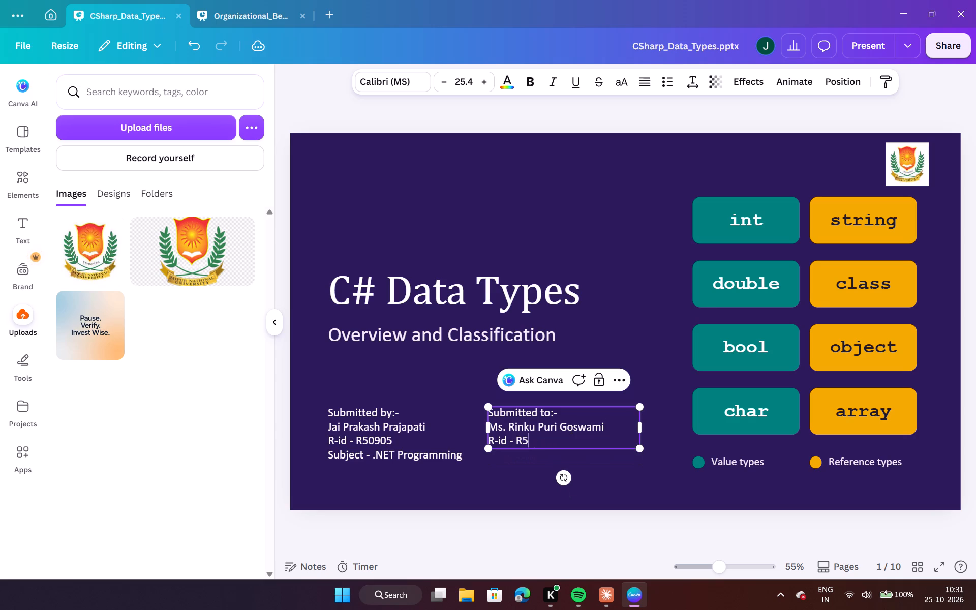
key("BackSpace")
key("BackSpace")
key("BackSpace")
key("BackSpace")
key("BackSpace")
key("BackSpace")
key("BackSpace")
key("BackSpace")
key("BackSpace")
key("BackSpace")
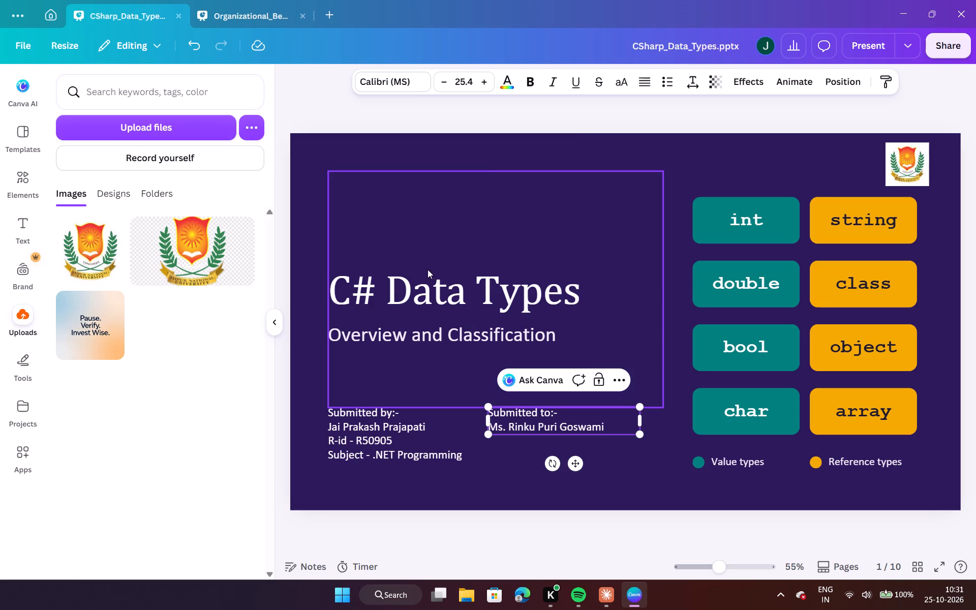
Delete the large "C# Data Types" heading text box from the title slide.
left_click(429, 272)
right_click(602, 257)
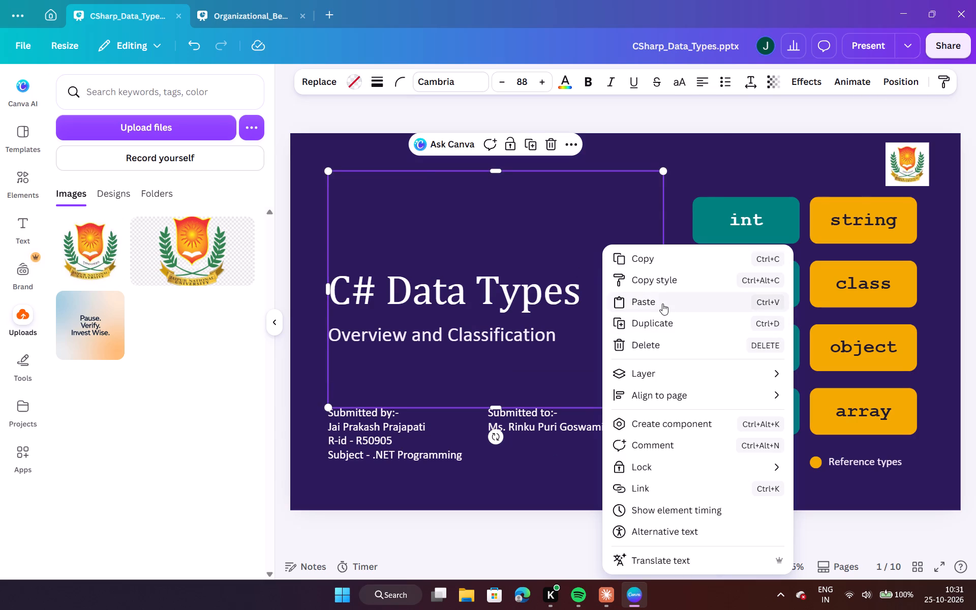
left_click(679, 280)
right_click(612, 279)
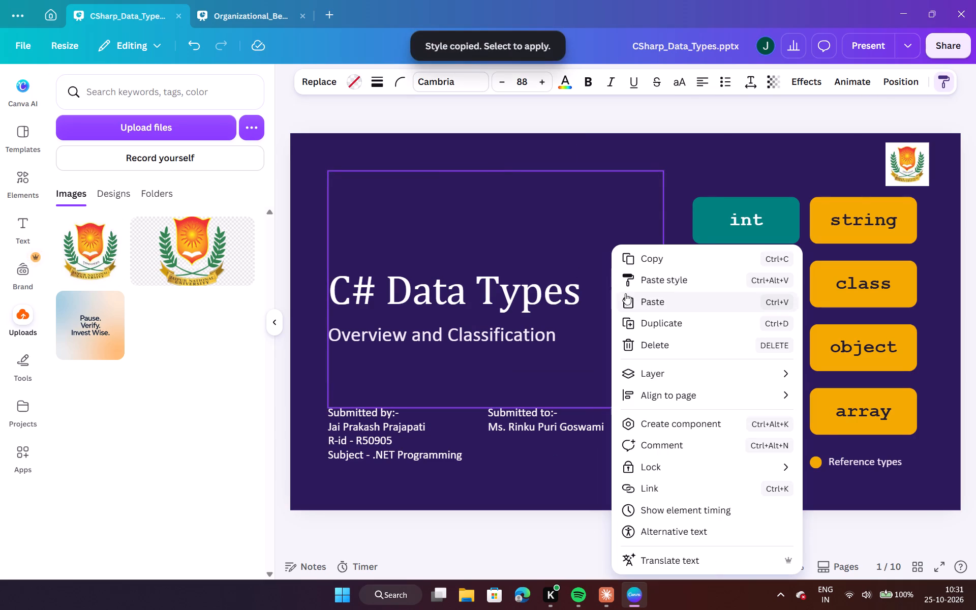
left_click(663, 340)
Open the text options for adding a new heading to the title slide.
left_click(22, 226)
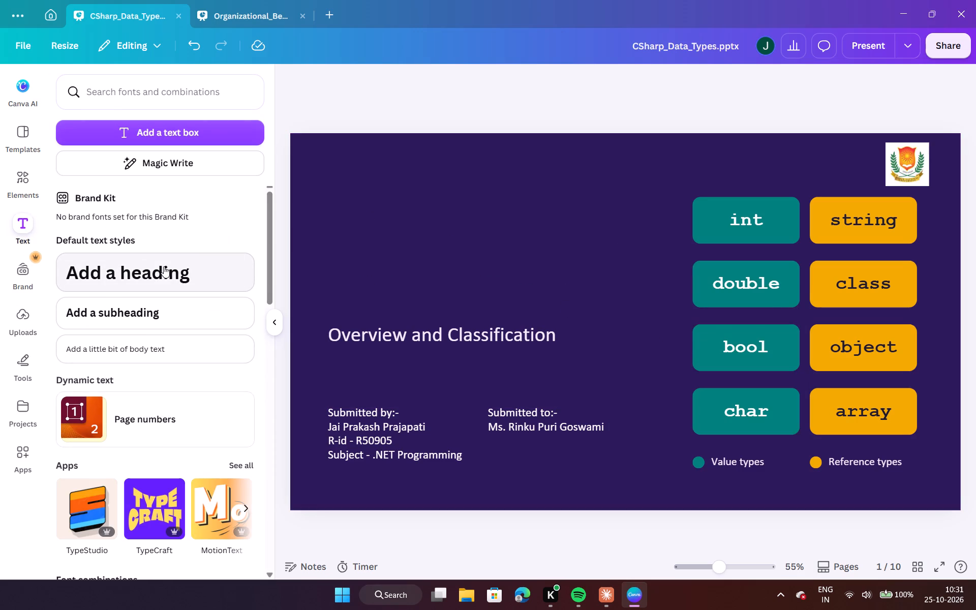
Add a heading to the title slide reading "C# Data Types".
left_click(165, 267)
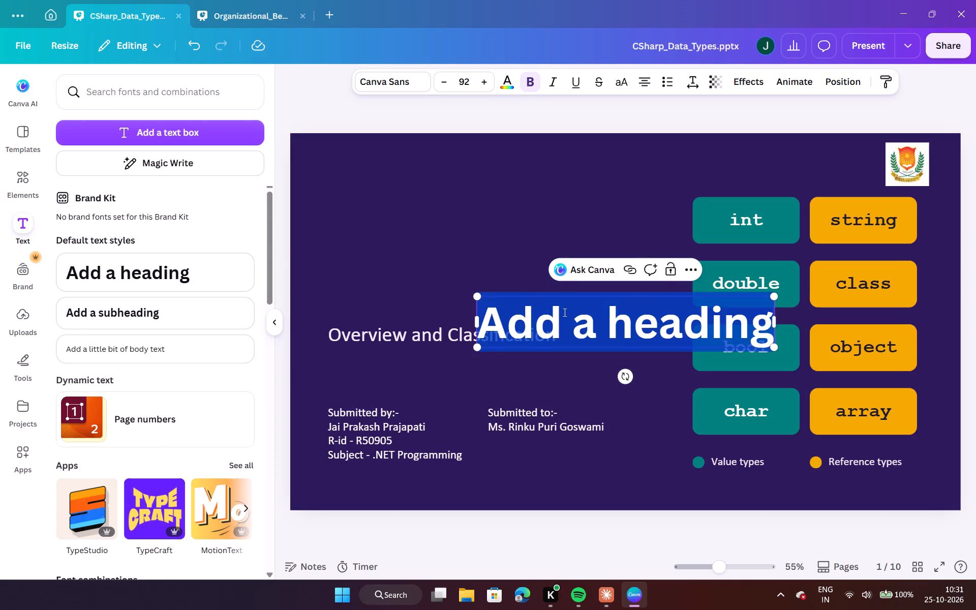
key("shift+c")
key("shift+numbersign")
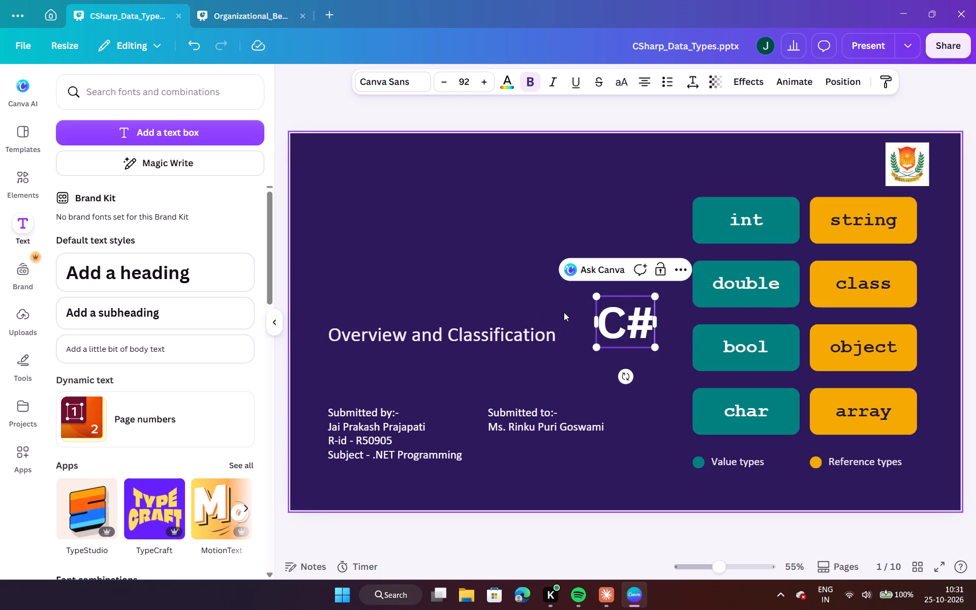
key("space")
type("Data TYpes")
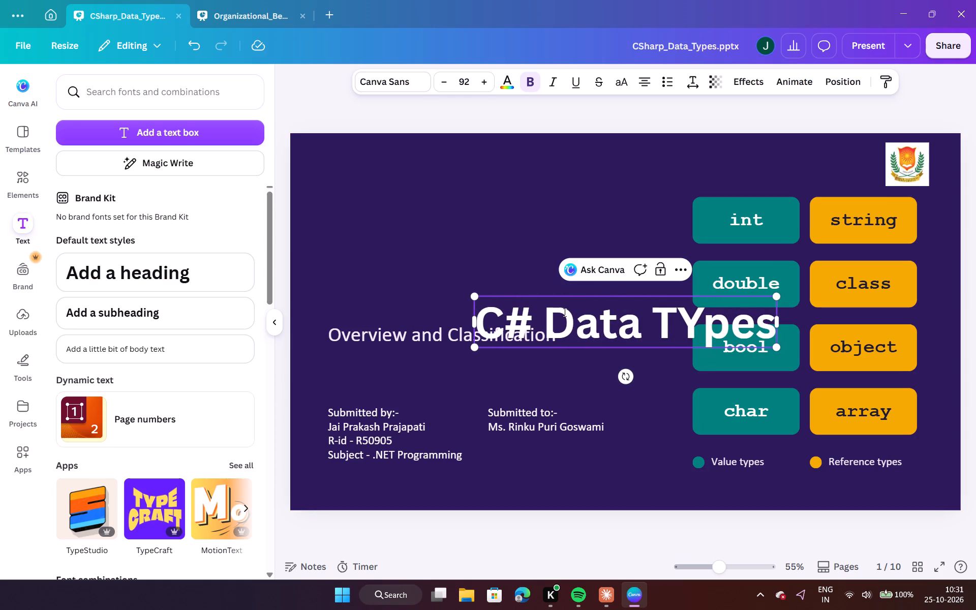
key("BackSpace")
key("BackSpace")
key("BackSpace")
key("BackSpace")
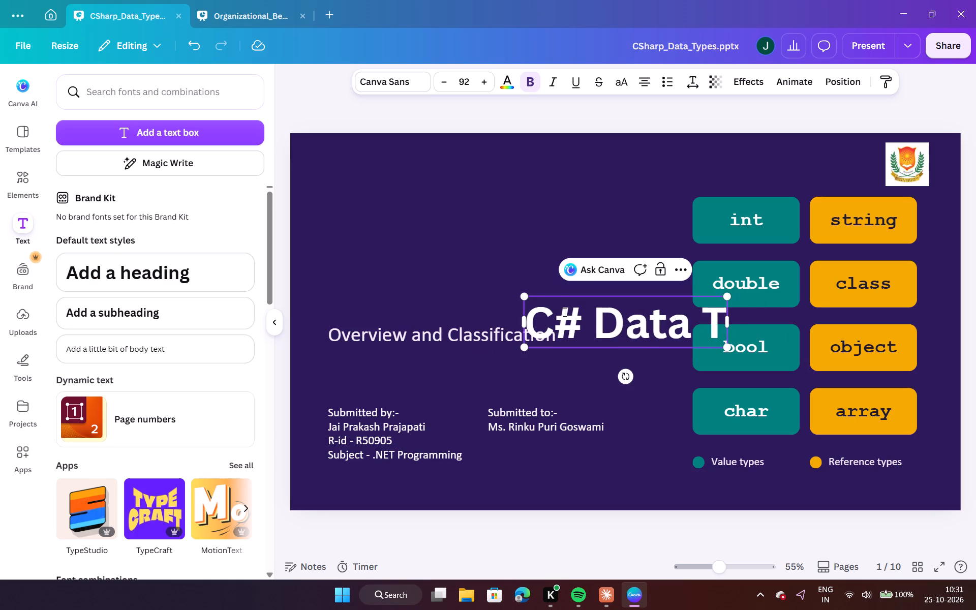
type("ypes")
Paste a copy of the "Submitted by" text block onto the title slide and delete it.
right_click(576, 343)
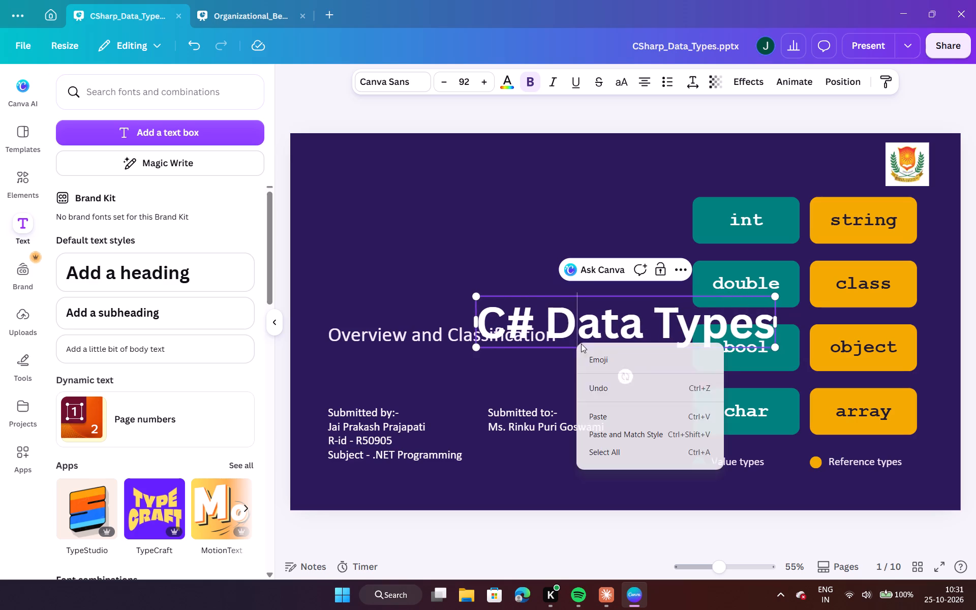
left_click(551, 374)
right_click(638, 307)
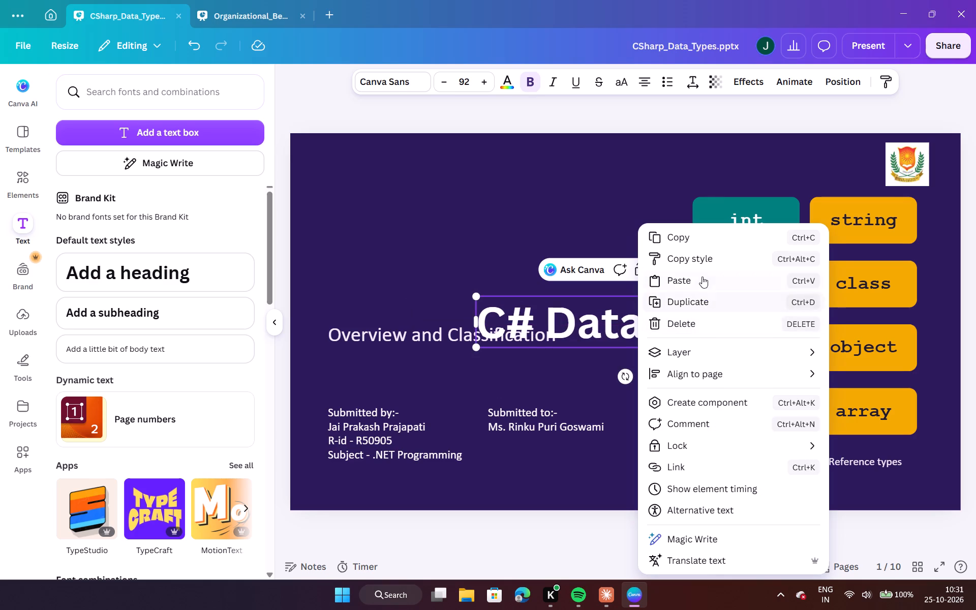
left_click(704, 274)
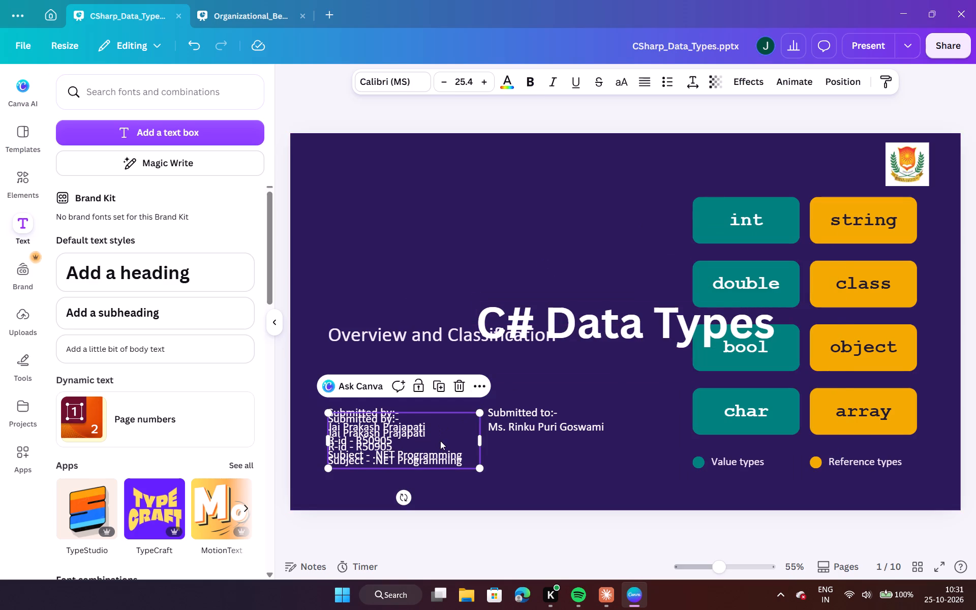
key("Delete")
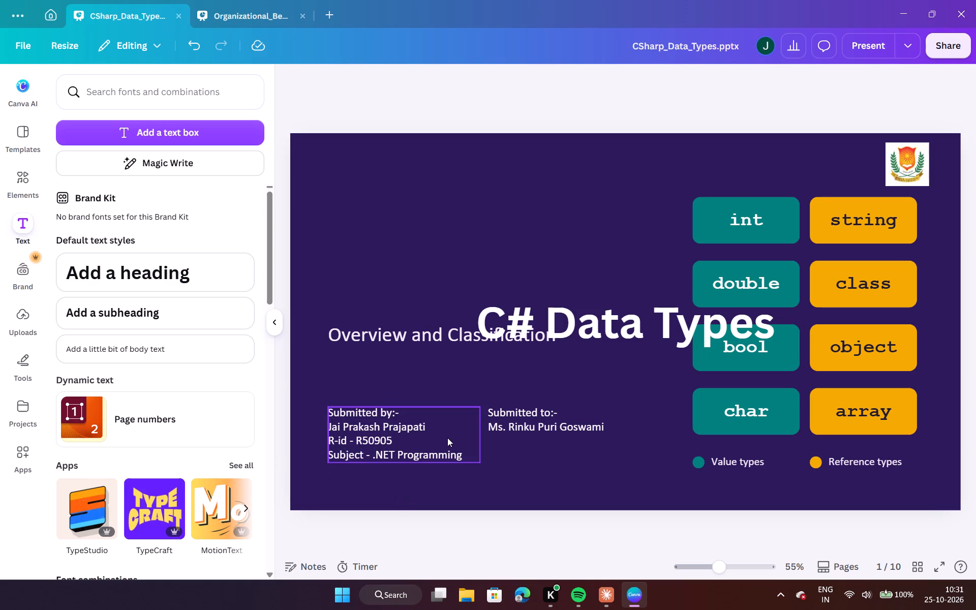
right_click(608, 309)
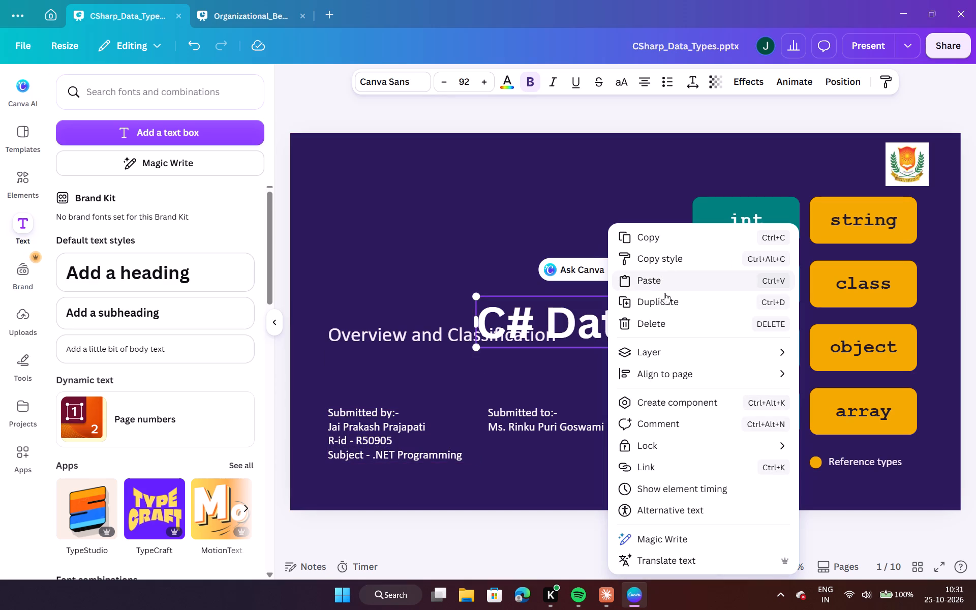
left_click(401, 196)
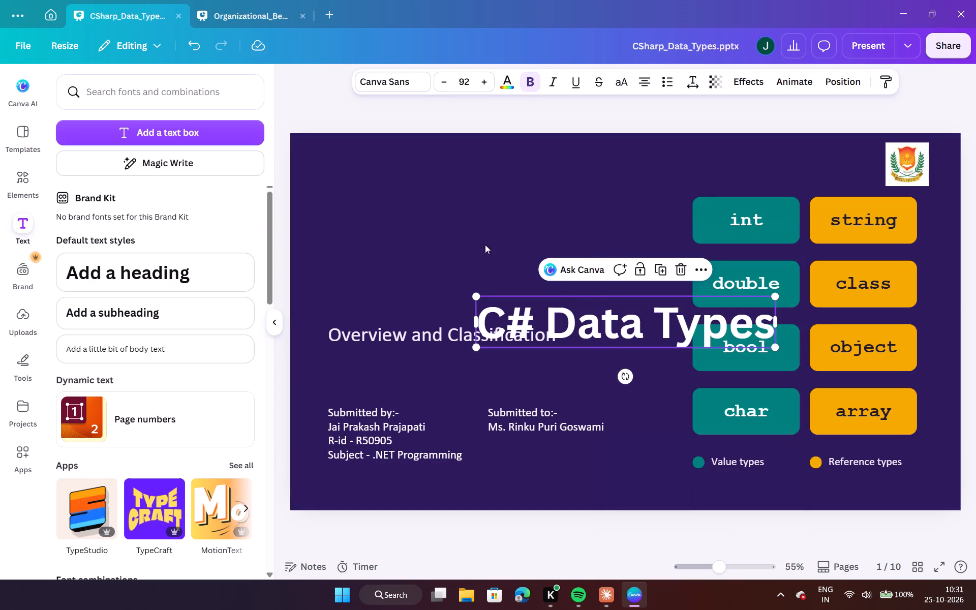
Move the "C# Data Types" heading directly above "Overview and Classification", aligned with the subtitle's left edge.
left_click_drag(649, 310, 499, 277)
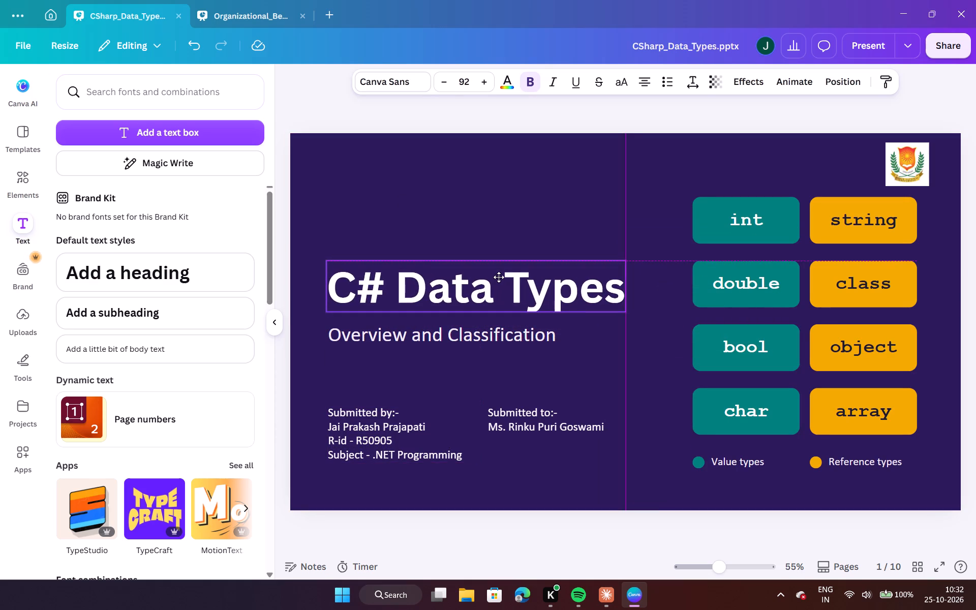
left_click_drag(499, 277, 501, 277)
left_click(510, 111)
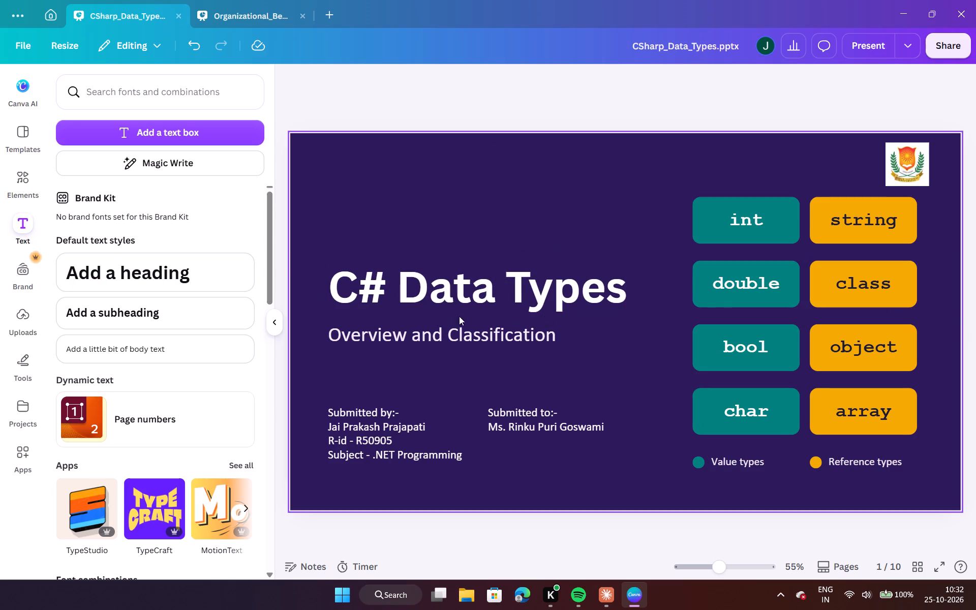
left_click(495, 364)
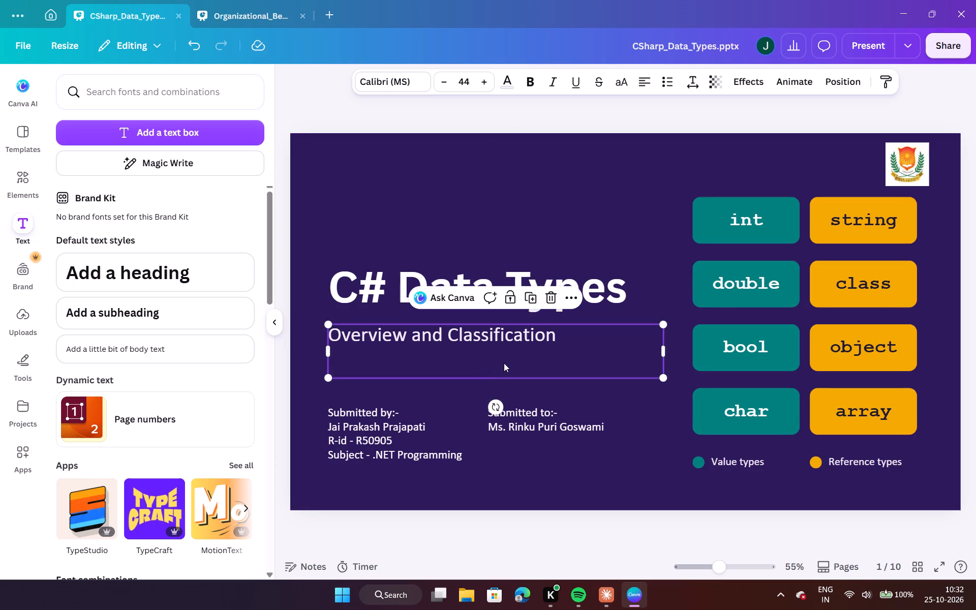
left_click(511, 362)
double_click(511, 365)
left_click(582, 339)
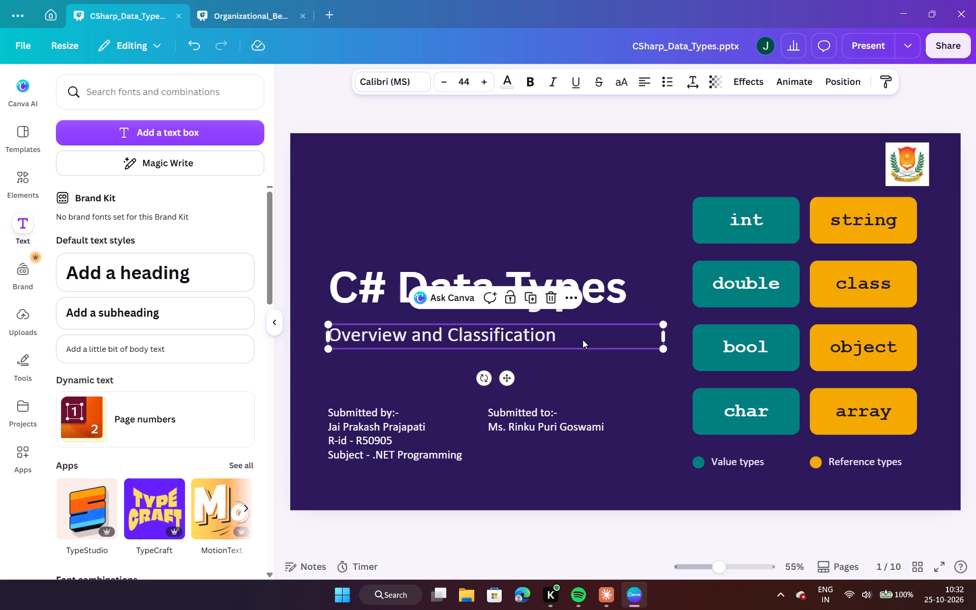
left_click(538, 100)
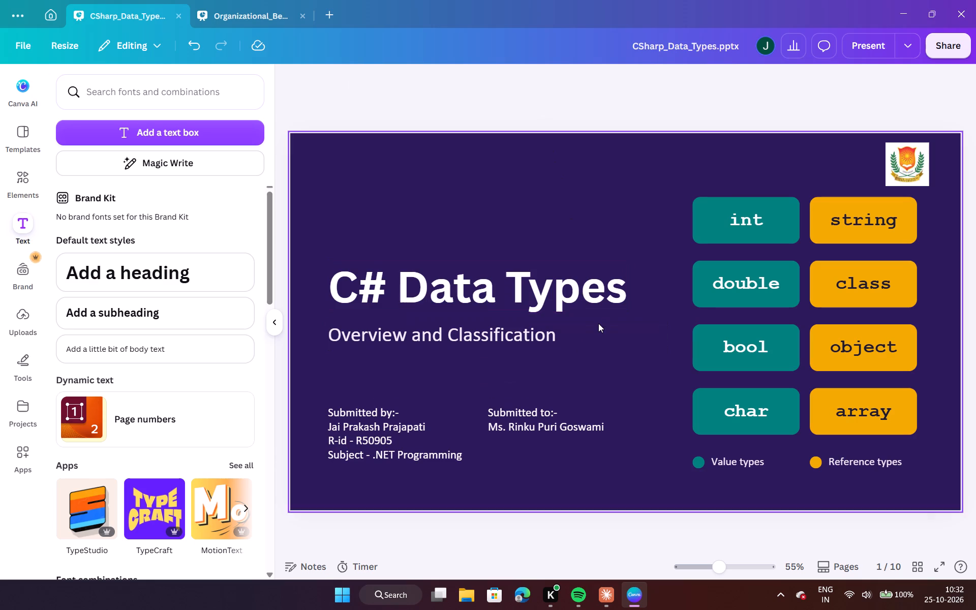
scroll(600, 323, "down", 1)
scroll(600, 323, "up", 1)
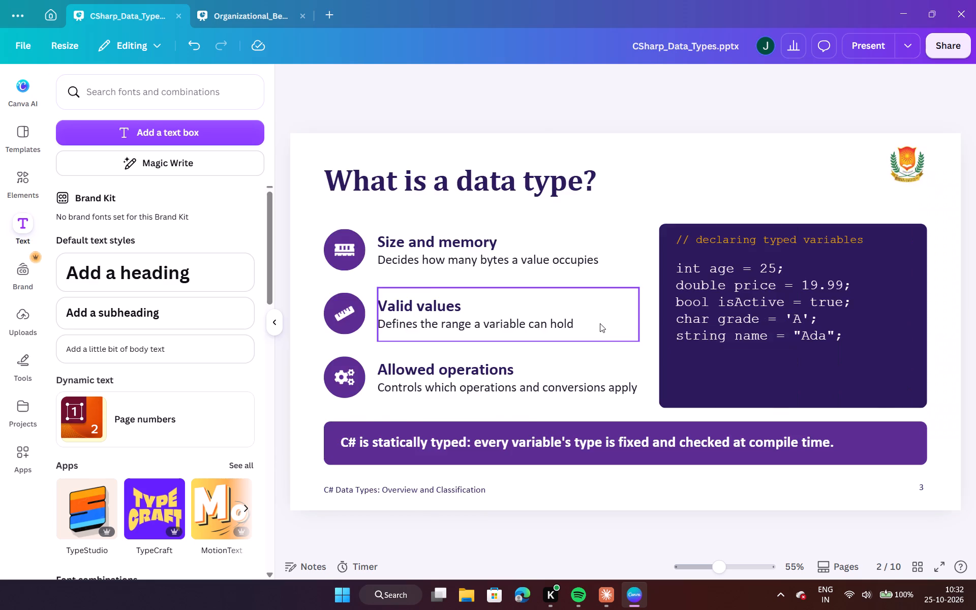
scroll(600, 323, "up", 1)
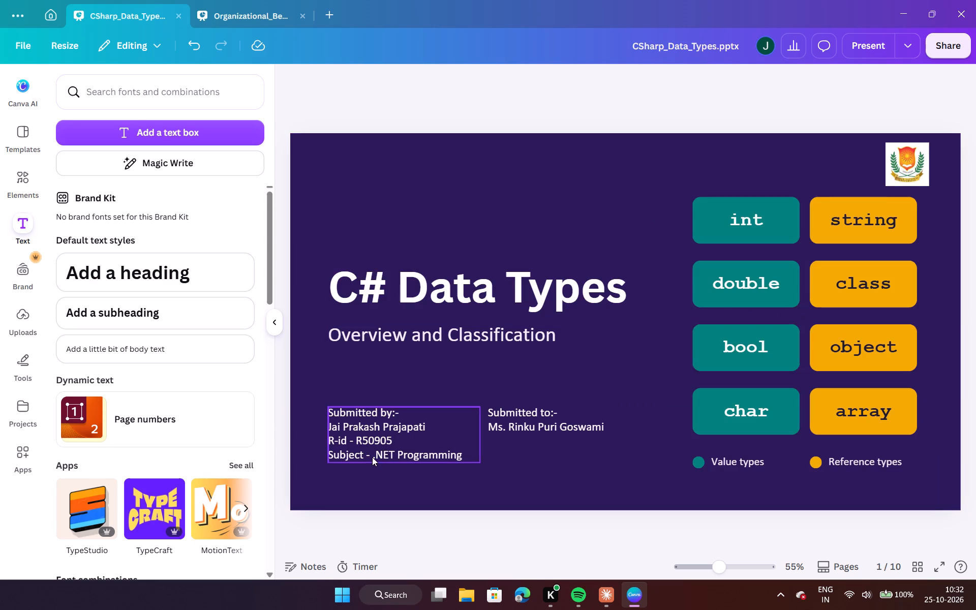
Change the Subject line in the title slide's "Submitted by" block to read "DOTNET Programming".
left_click(372, 457)
left_click(376, 456)
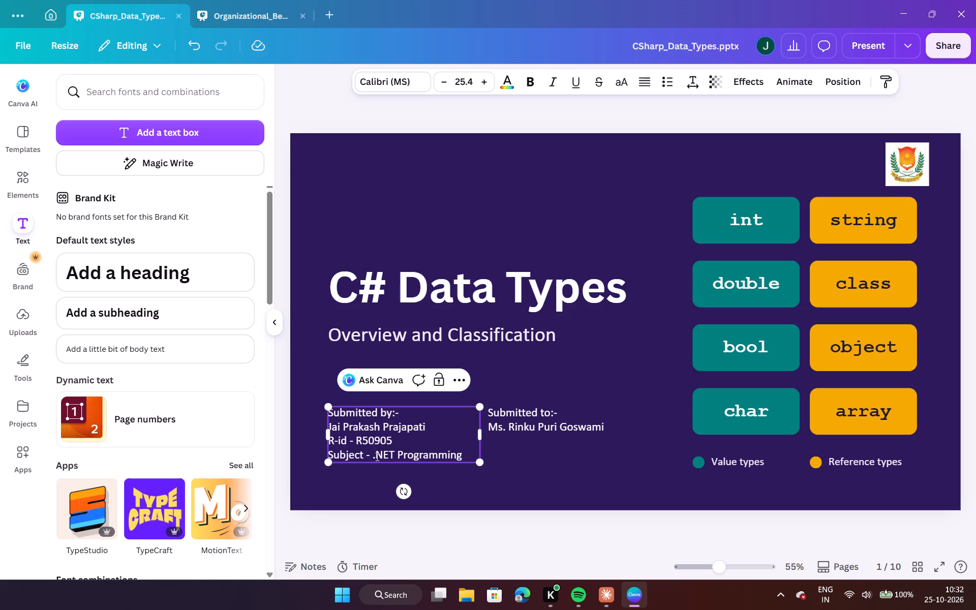
key("BackSpace")
type("DO")
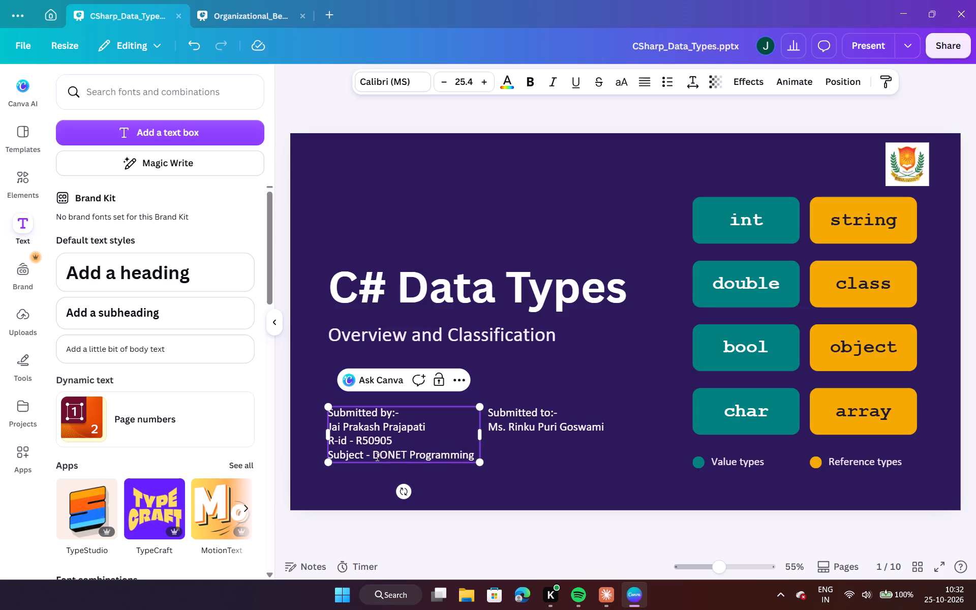
key("shift+t")
key("Left")
key("Left")
key("Left")
key("Left")
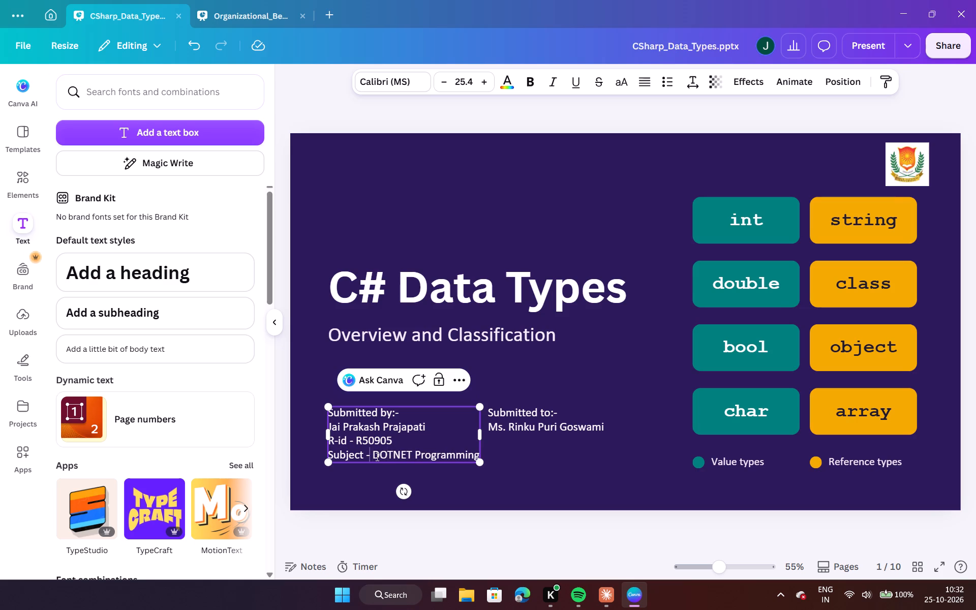
left_click(605, 522)
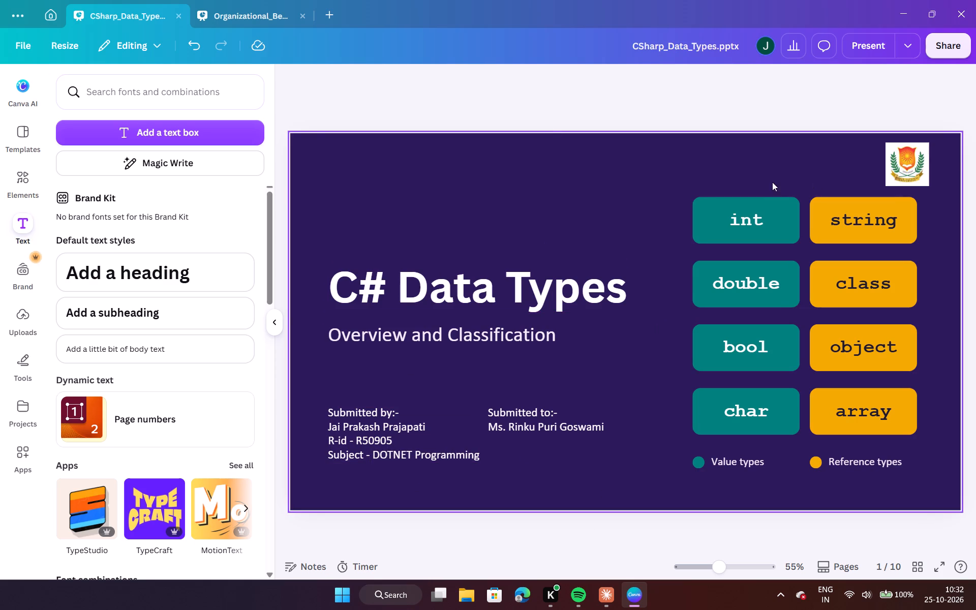
Copy the logo from the C# Data Types title slide and paste it onto the Organizational Behaviour presentation's title slide.
left_click(270, 0)
left_click(272, 12)
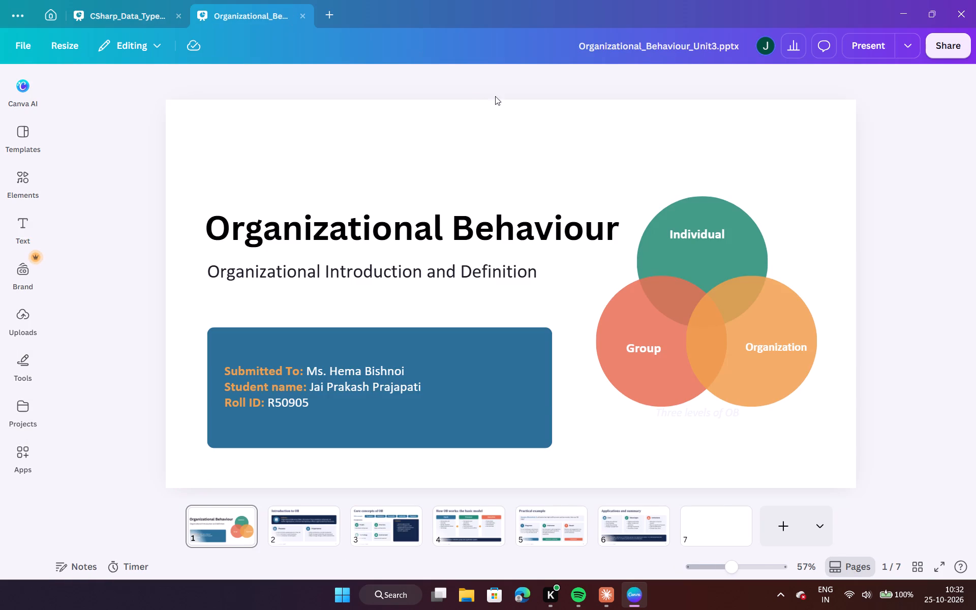
right_click(525, 120)
left_click(143, 5)
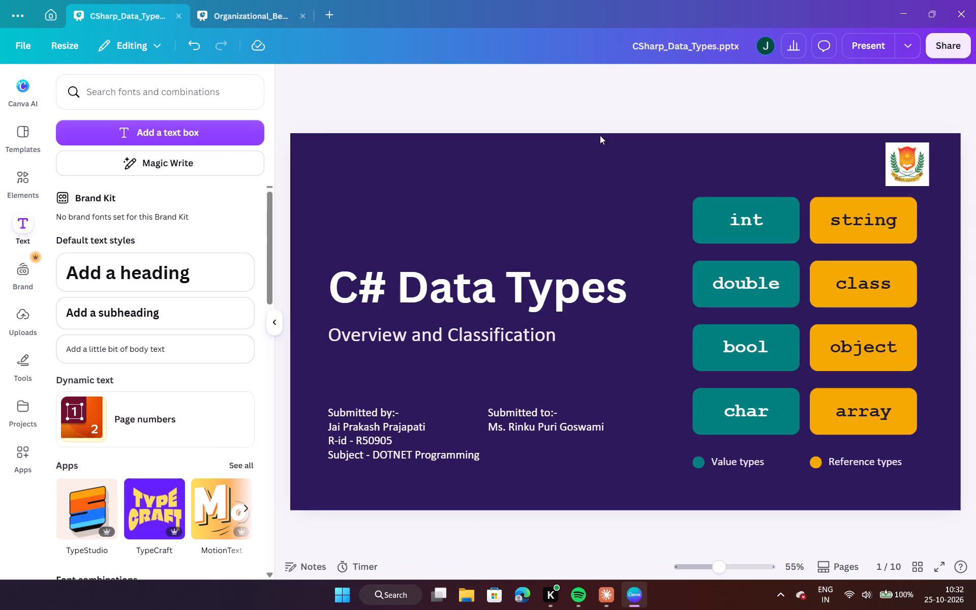
left_click(914, 174)
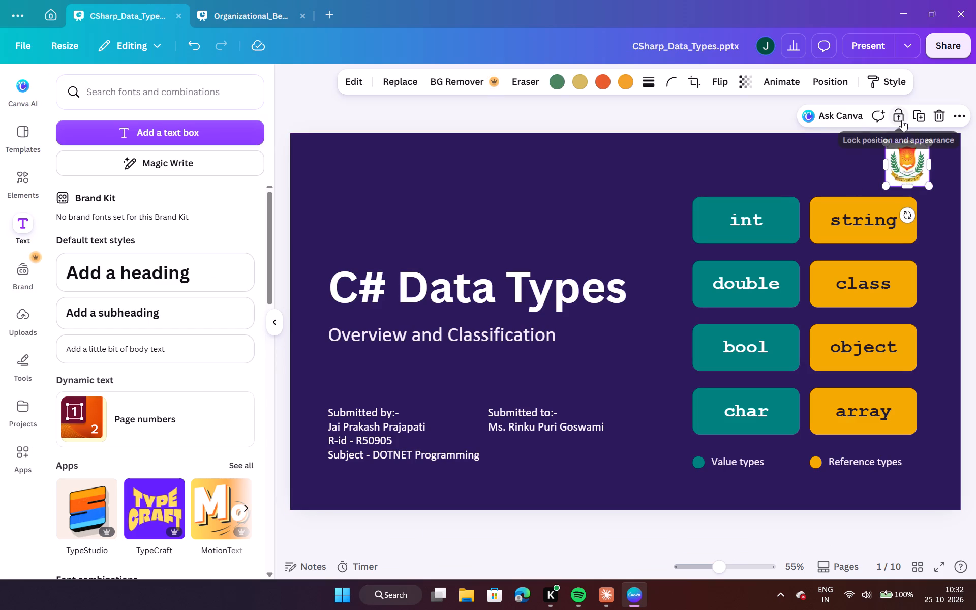
right_click(917, 153)
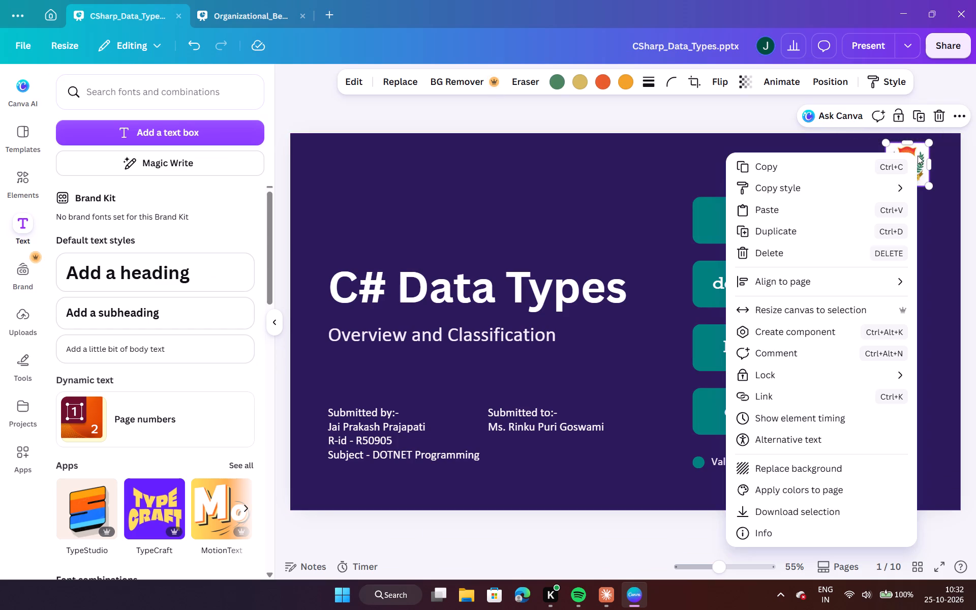
left_click(843, 168)
left_click(218, 22)
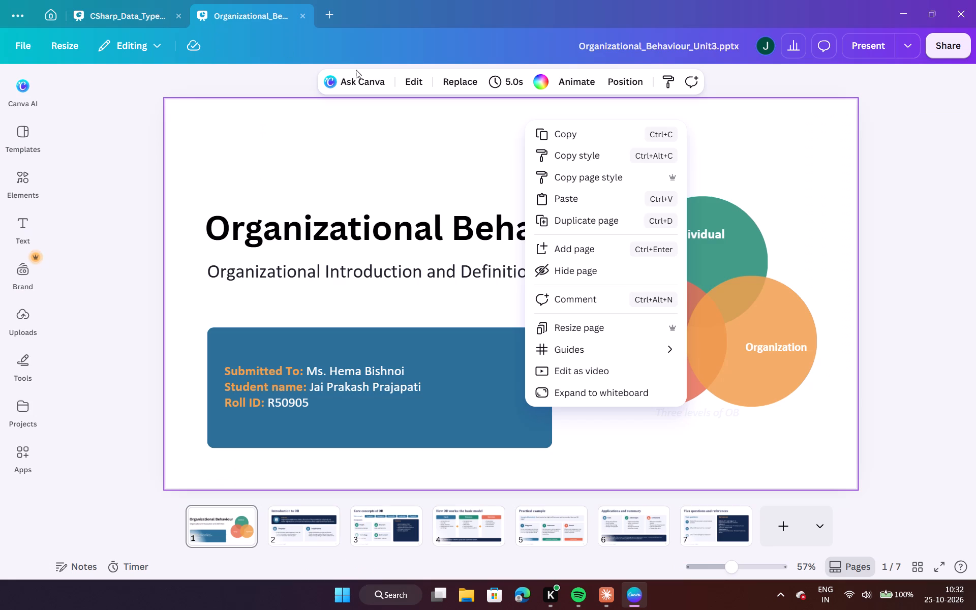
right_click(727, 119)
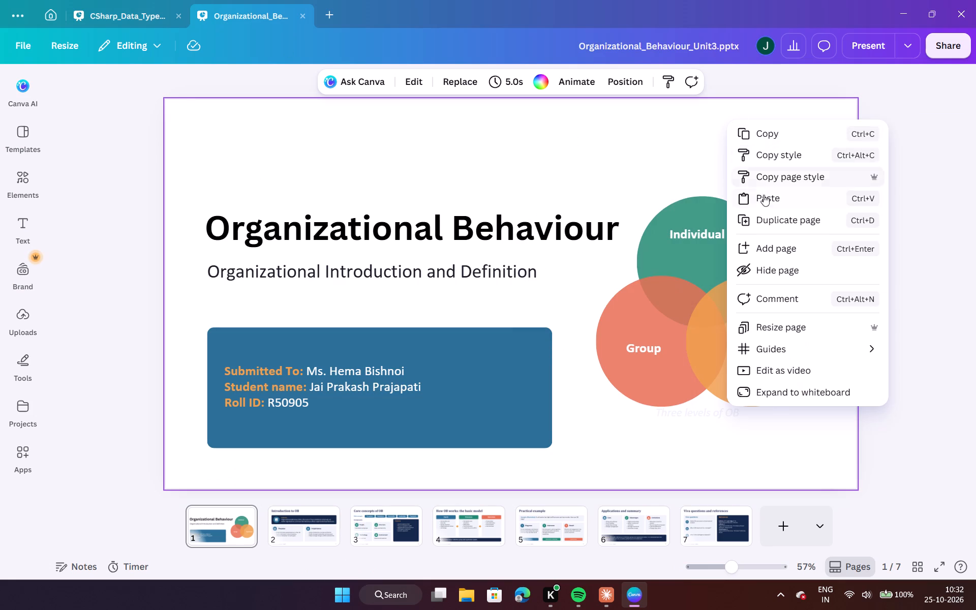
left_click(762, 198)
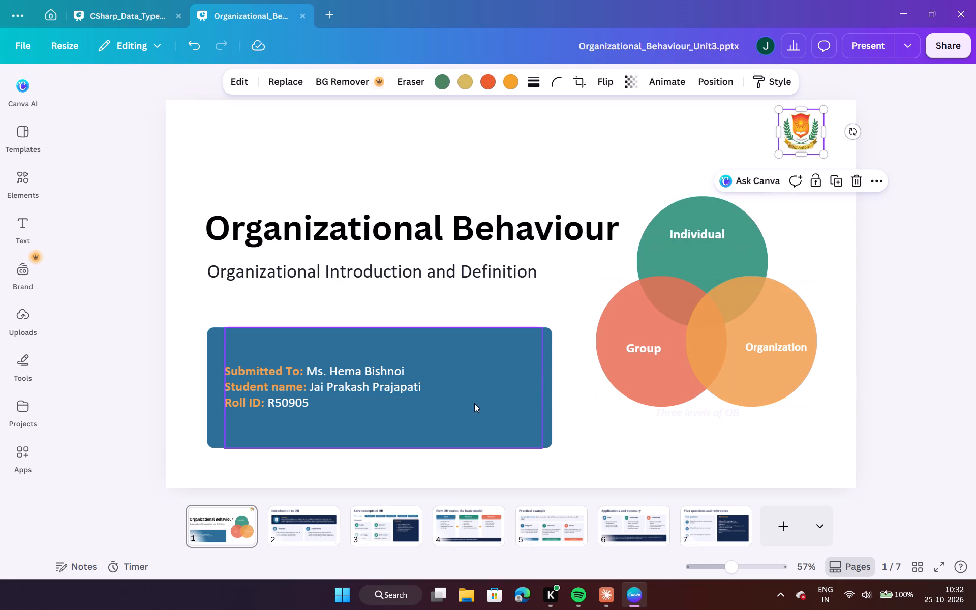
Paste the logo onto slides 2, 3 and 4 of the Organizational Behaviour presentation.
scroll(677, 155, "down", 1)
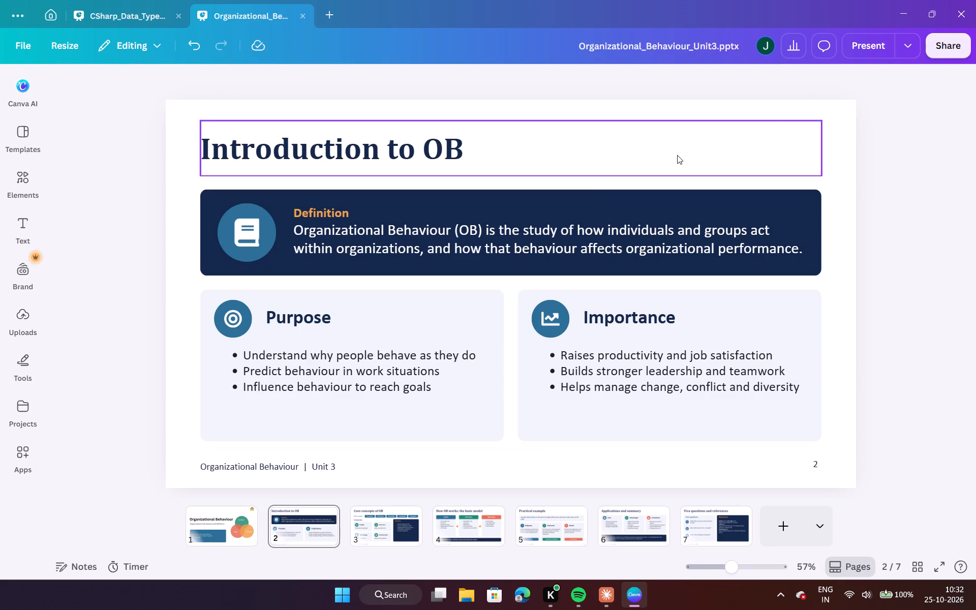
right_click(677, 155)
left_click(721, 211)
scroll(716, 163, "down", 1)
right_click(716, 163)
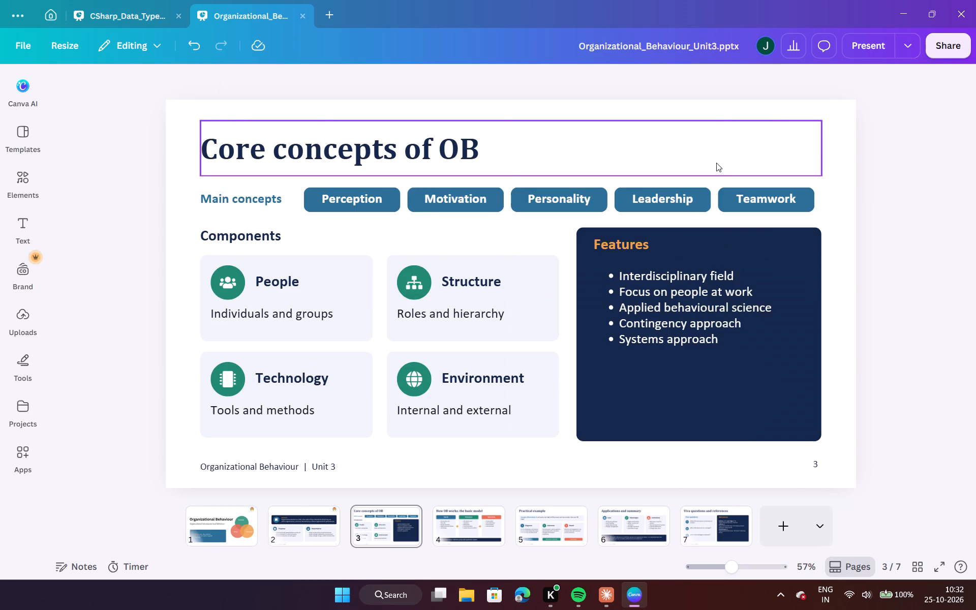
left_click(736, 215)
scroll(685, 143, "down", 1)
right_click(685, 143)
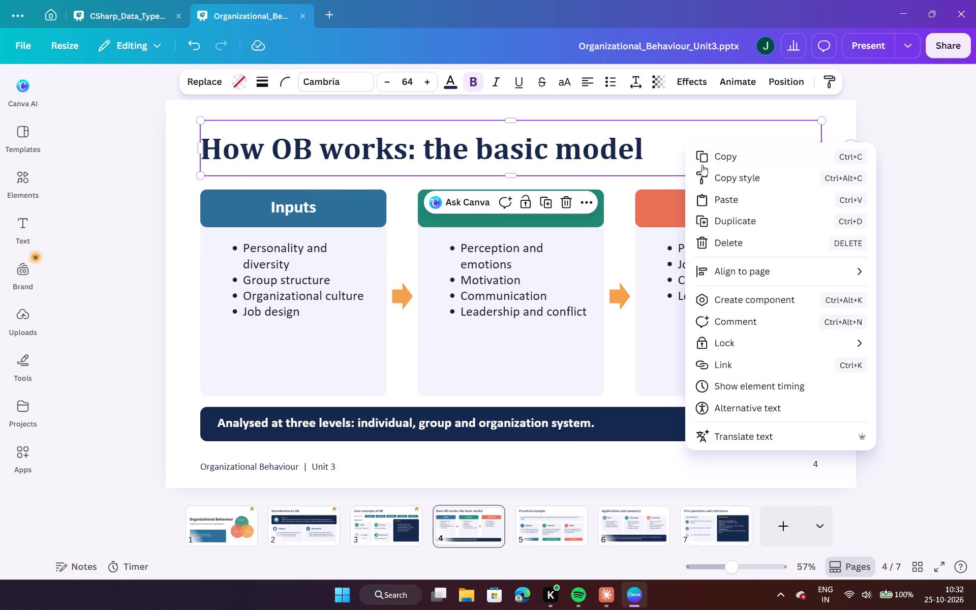
left_click(712, 199)
Paste the logo onto slides 5, 6 and 7, through the "Viva questions and references" slide.
scroll(697, 137, "down", 1)
right_click(697, 137)
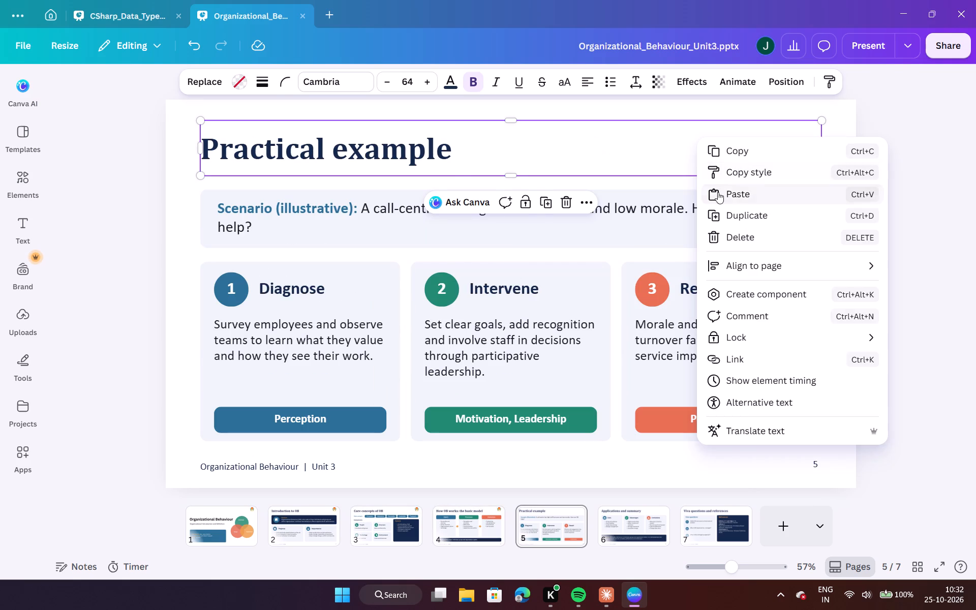
left_click(718, 192)
scroll(710, 146, "down", 1)
right_click(710, 146)
left_click(731, 205)
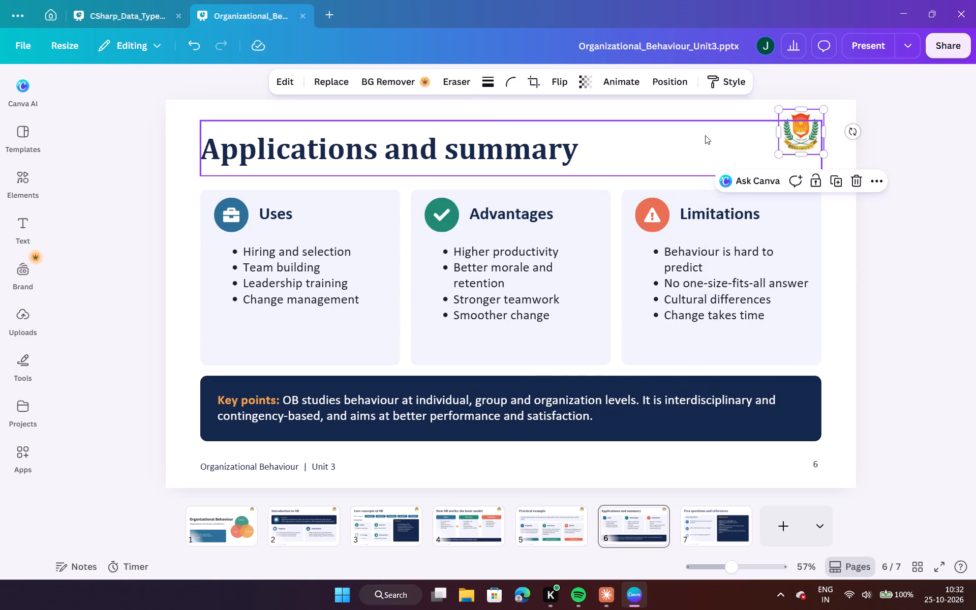
scroll(705, 135, "down", 1)
right_click(705, 135)
left_click(722, 188)
scroll(707, 143, "down", 1)
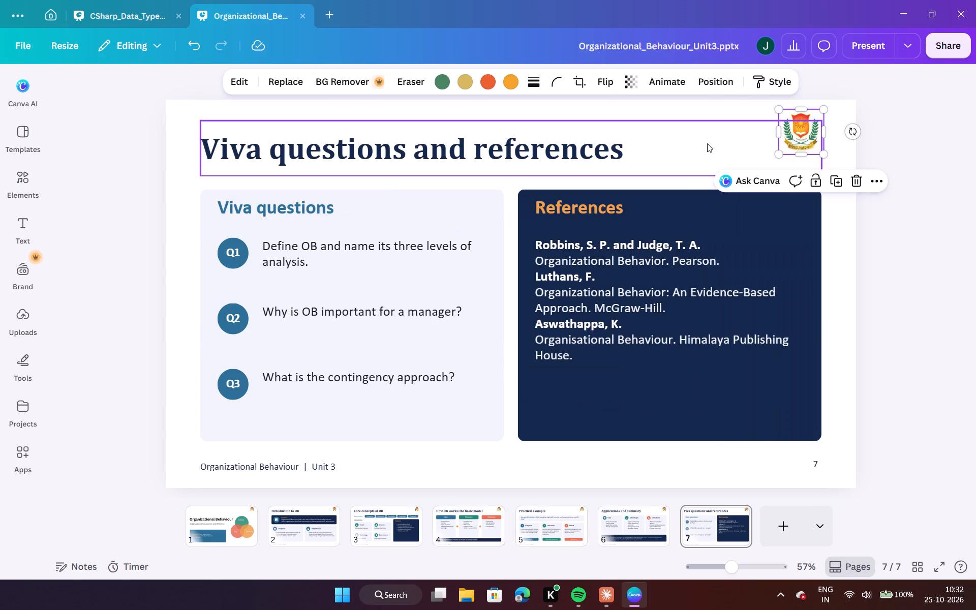
scroll(707, 143, "down", 18)
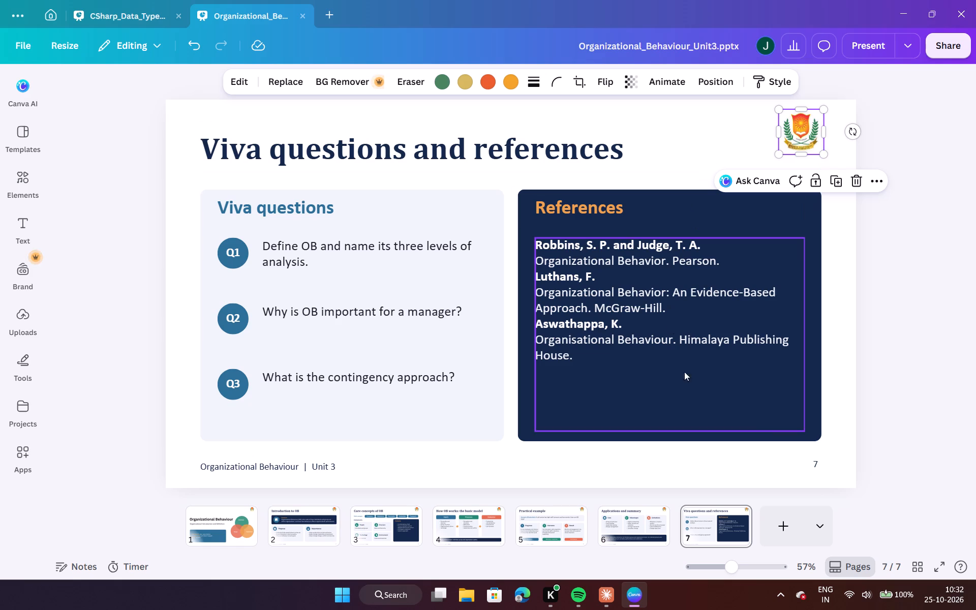
Add a blank slide at the end of the presentation with a "Thank You" heading.
left_click(792, 524)
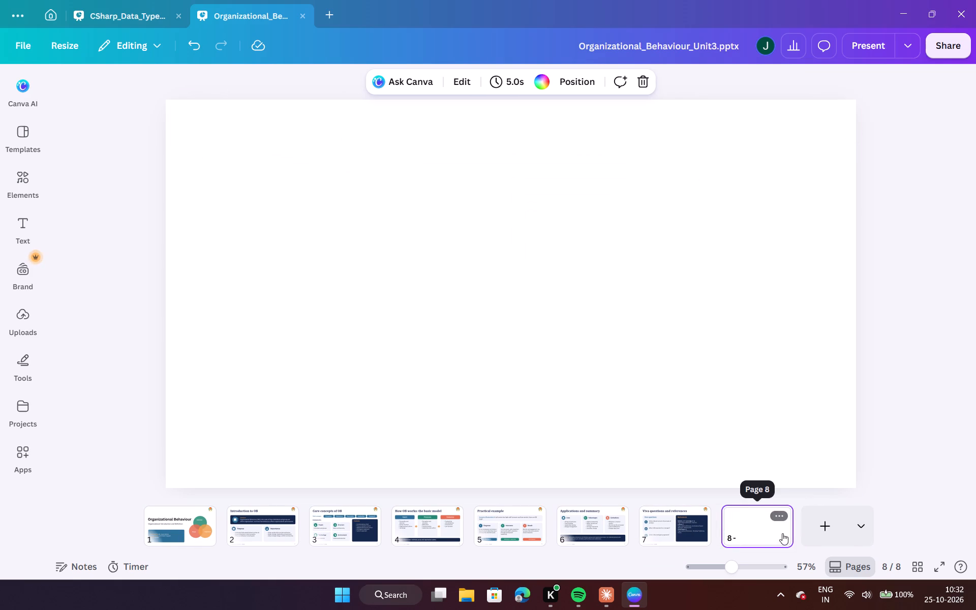
left_click(28, 224)
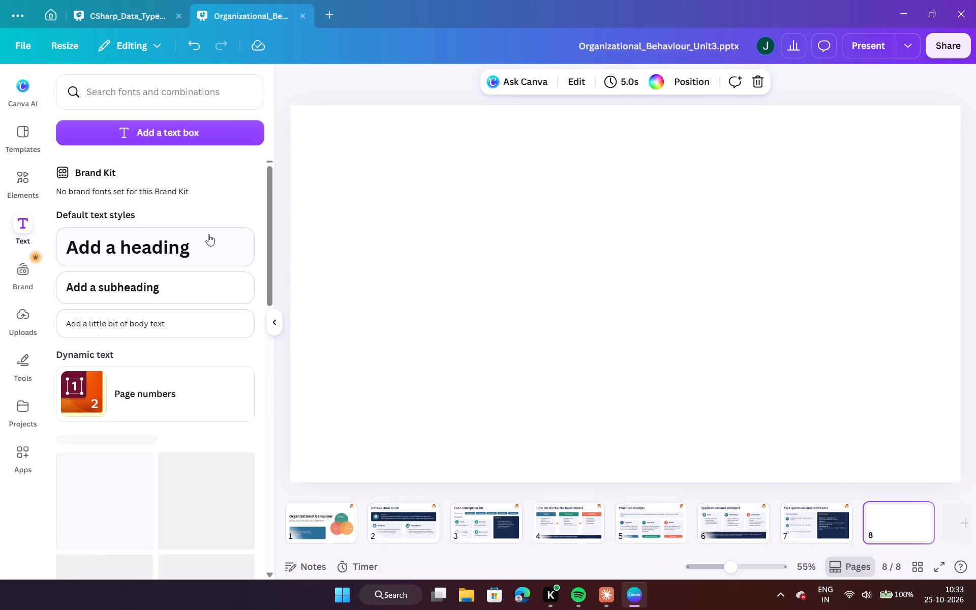
left_click(188, 266)
type("Thank")
key("space")
type("YYO")
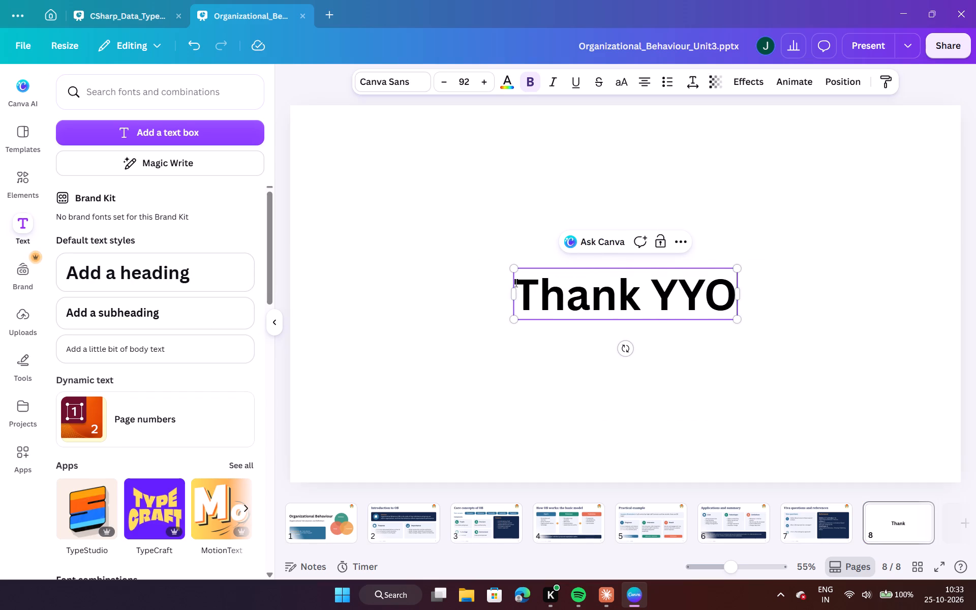
key("shift+BackSpace")
key("shift+BackSpace")
type("ou")
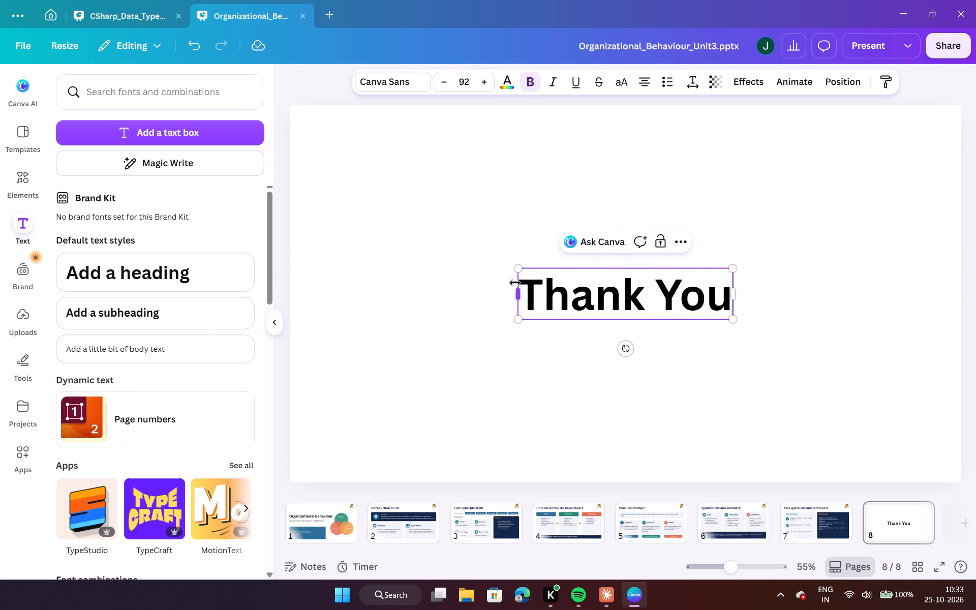
left_click(385, 274)
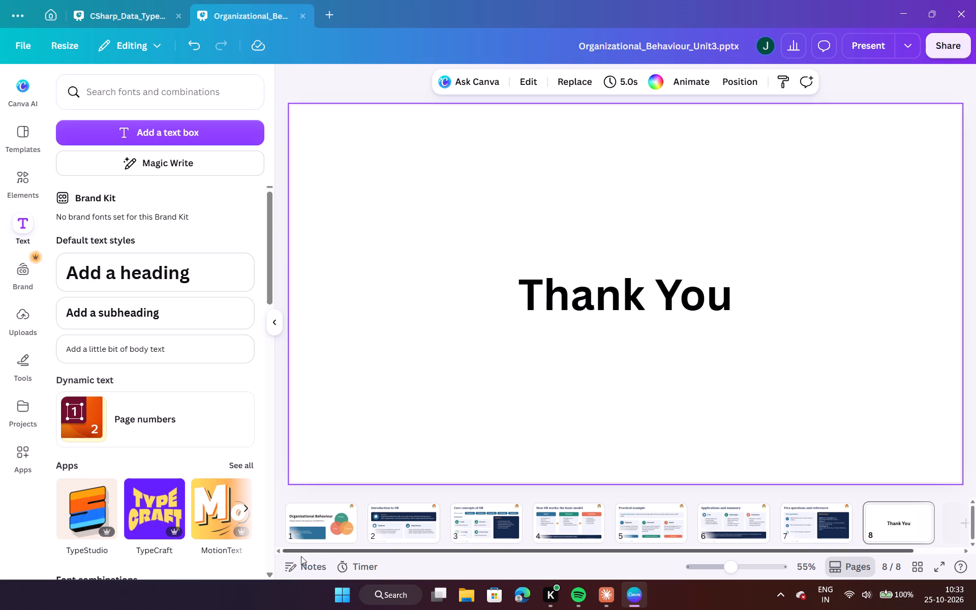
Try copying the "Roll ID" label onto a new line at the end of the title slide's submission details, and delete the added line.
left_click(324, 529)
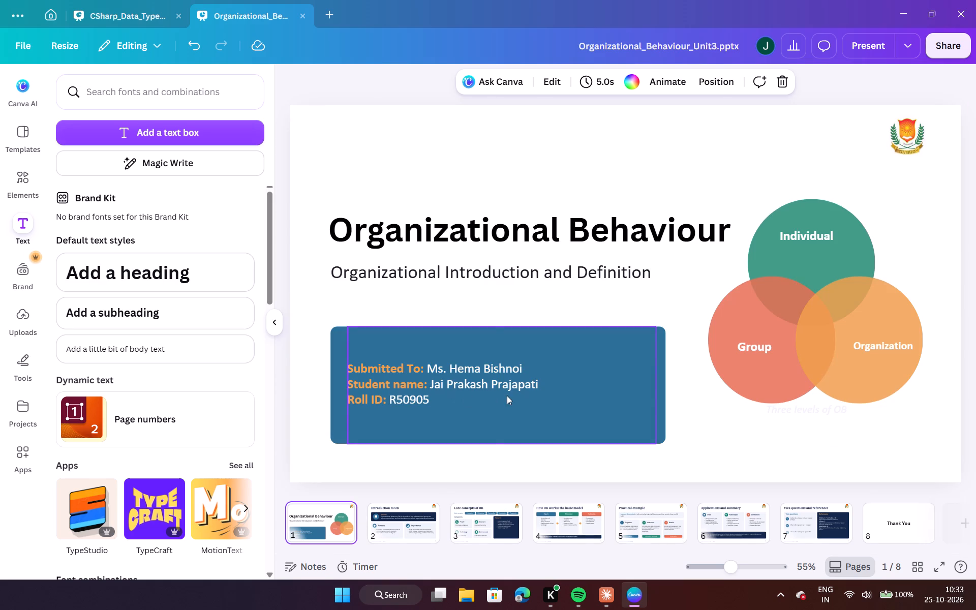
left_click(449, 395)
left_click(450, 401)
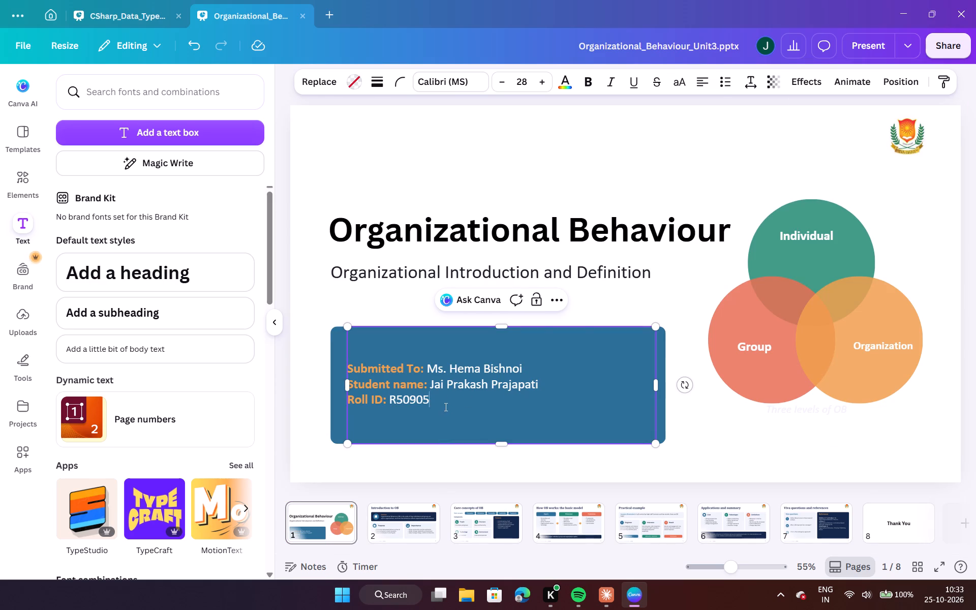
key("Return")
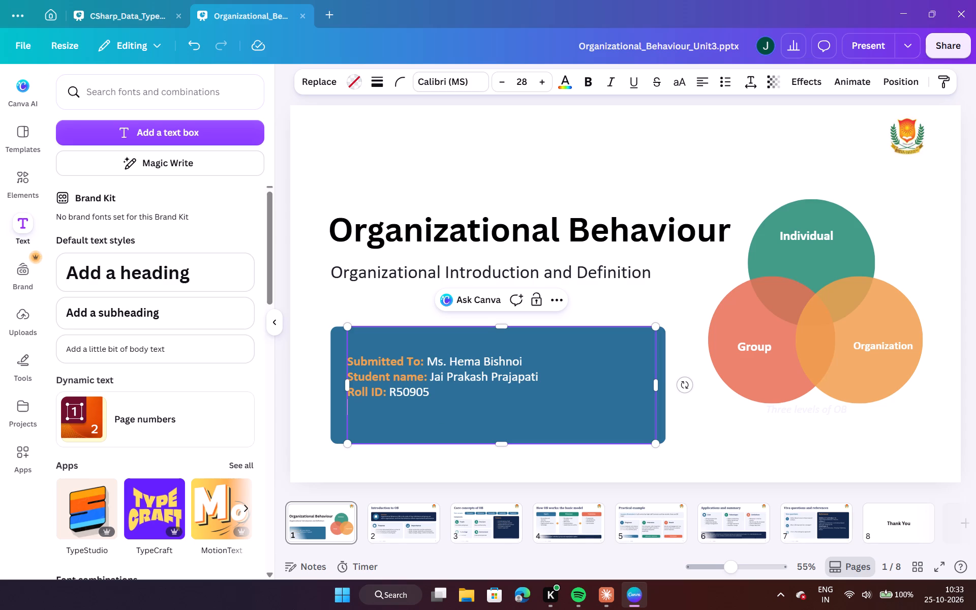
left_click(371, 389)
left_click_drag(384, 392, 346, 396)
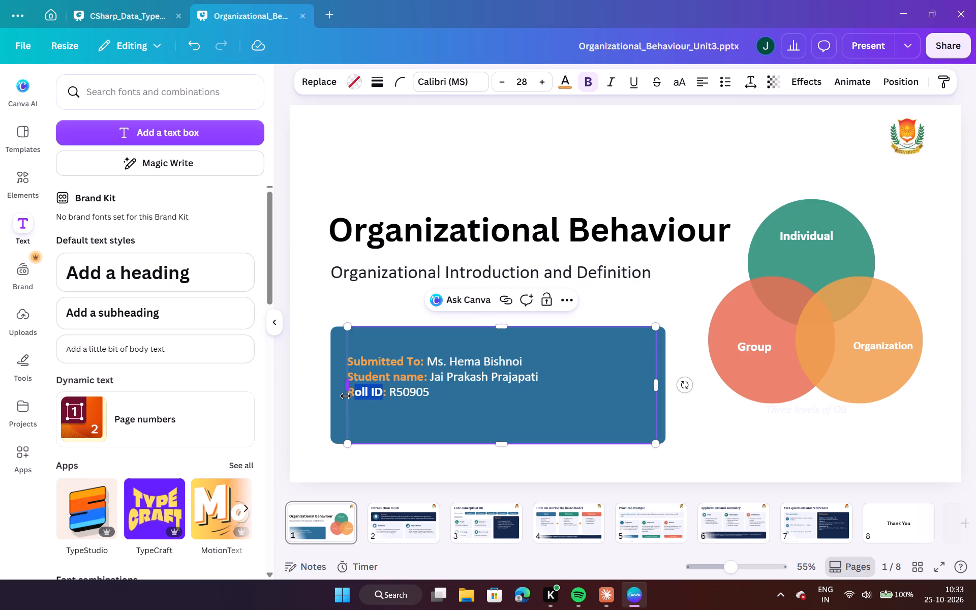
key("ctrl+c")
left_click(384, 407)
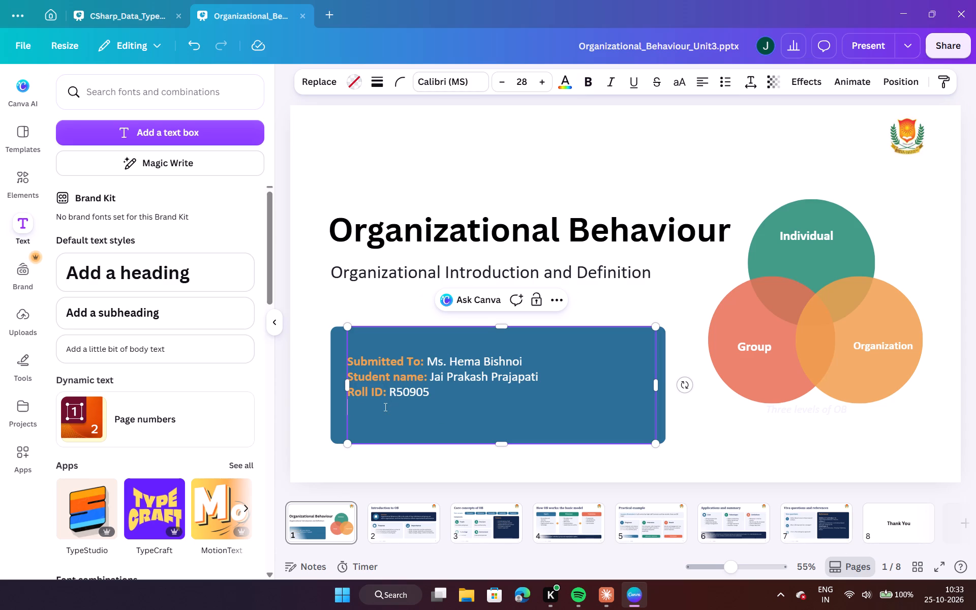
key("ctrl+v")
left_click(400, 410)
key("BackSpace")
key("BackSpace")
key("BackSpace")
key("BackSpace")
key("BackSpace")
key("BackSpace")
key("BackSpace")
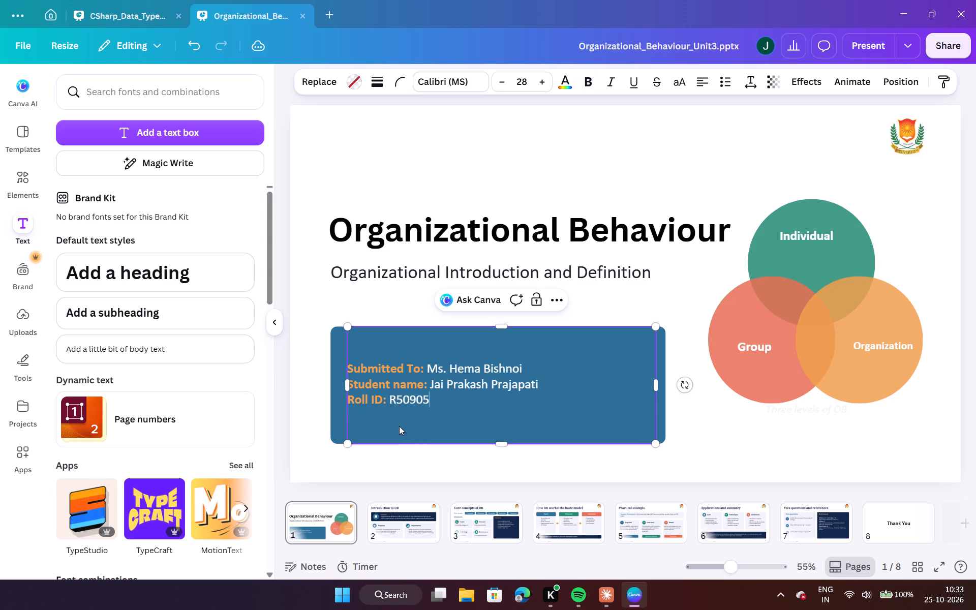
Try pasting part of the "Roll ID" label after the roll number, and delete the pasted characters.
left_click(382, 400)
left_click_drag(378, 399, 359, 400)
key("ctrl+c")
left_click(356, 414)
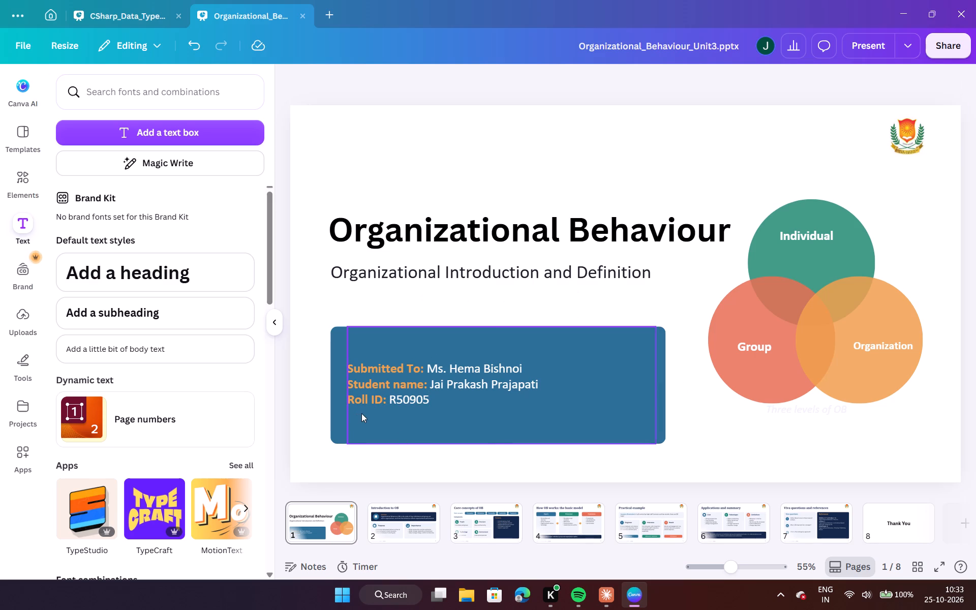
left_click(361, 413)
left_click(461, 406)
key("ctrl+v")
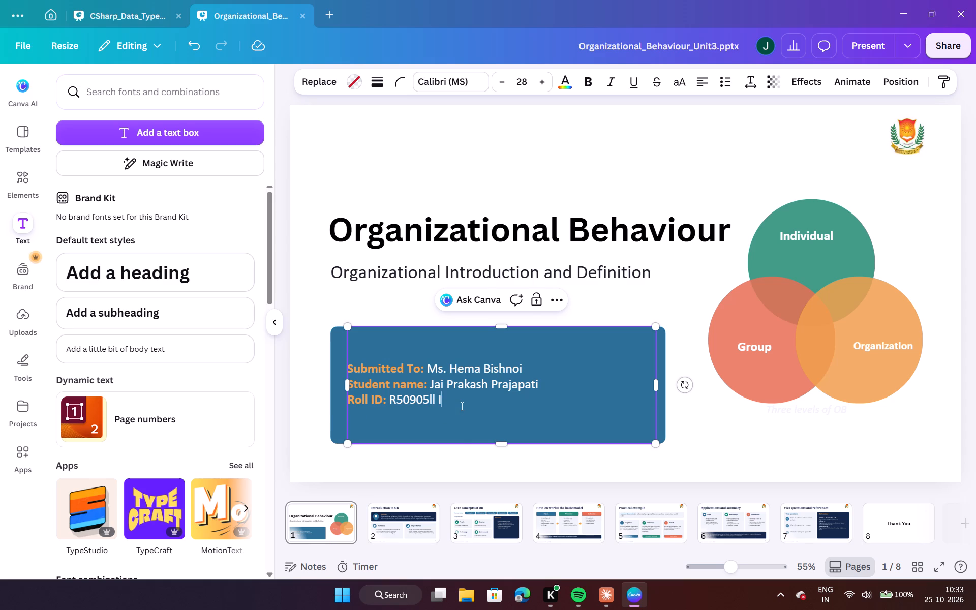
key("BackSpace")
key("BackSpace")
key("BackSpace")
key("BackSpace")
Add a new line reading "Subject:" below the Roll ID line in the title slide's submission details.
left_click(443, 403)
key("Return")
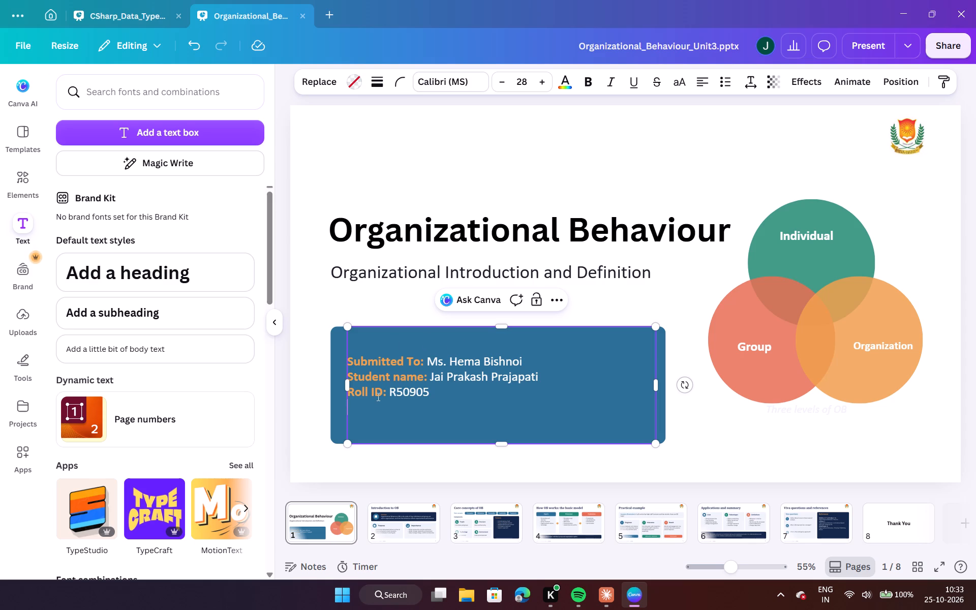
type("Subject")
type(":")
key("space")
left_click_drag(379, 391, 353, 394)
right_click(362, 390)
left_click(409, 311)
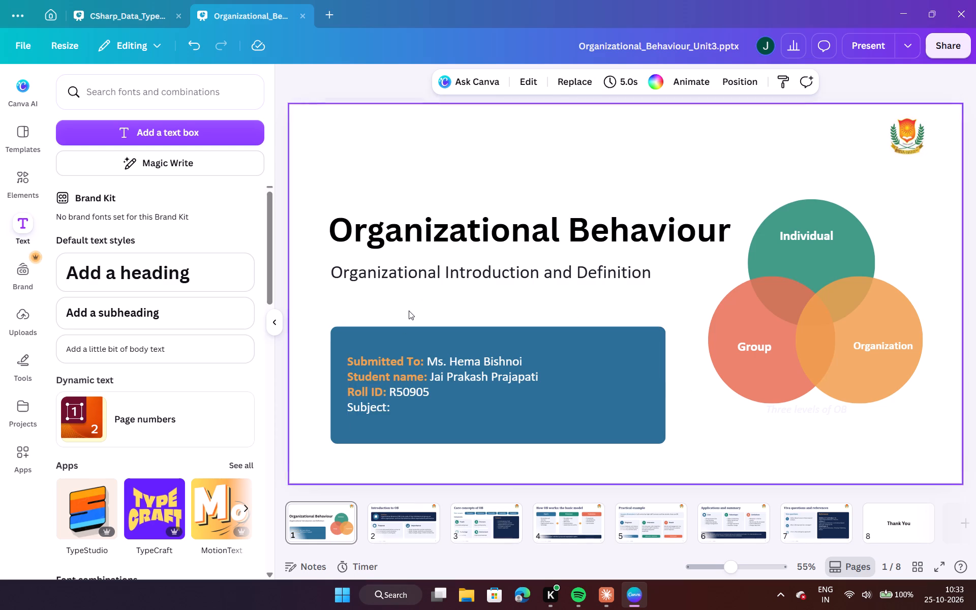
Move the submission details text block slightly closer to the left edge of its blue box.
left_click(371, 387)
left_click_drag(385, 391, 374, 393)
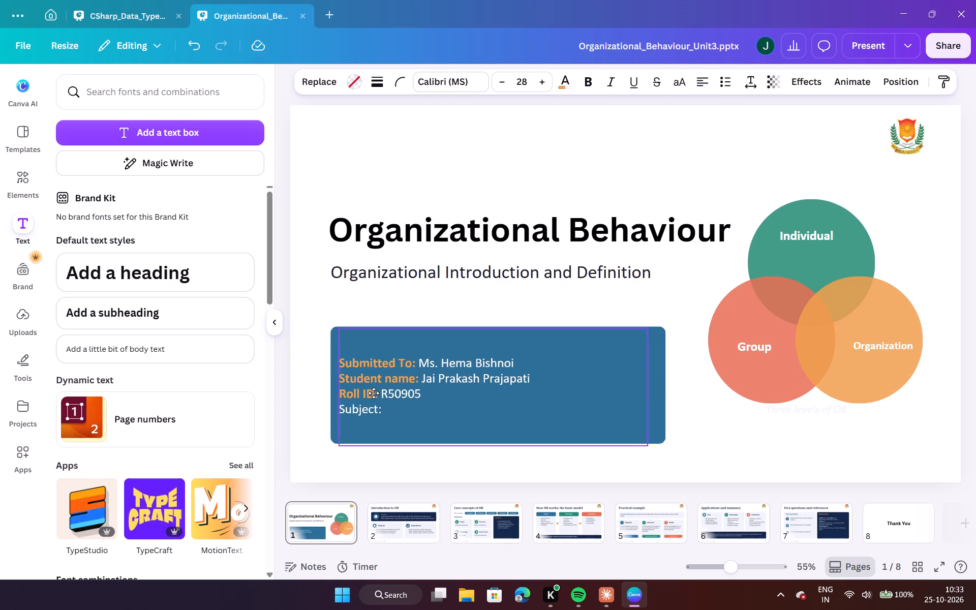
left_click_drag(374, 393, 380, 393)
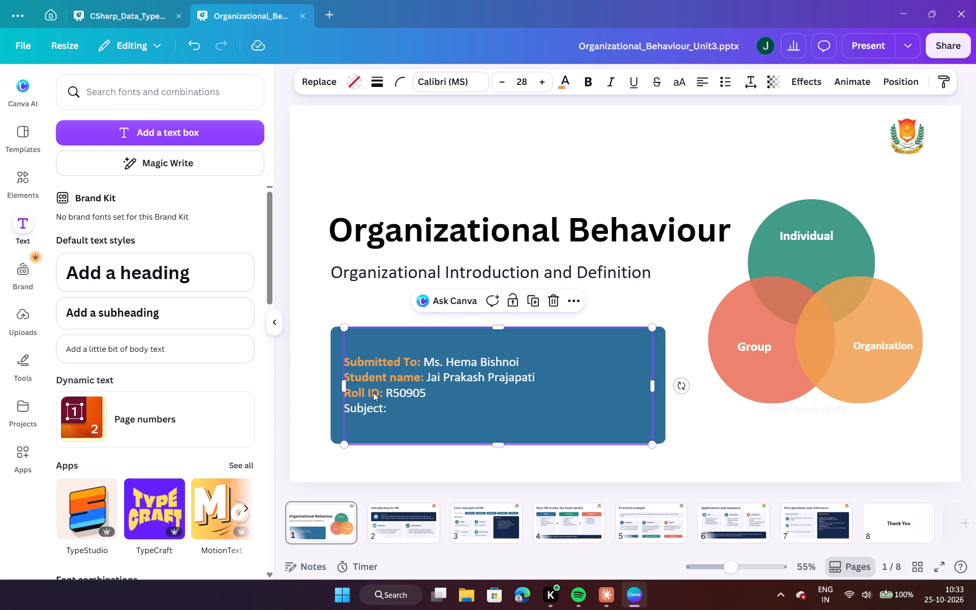
Format the whole "Subject:" label in the title slide's submission details as bold orange, matching the labels above it.
left_click(373, 392)
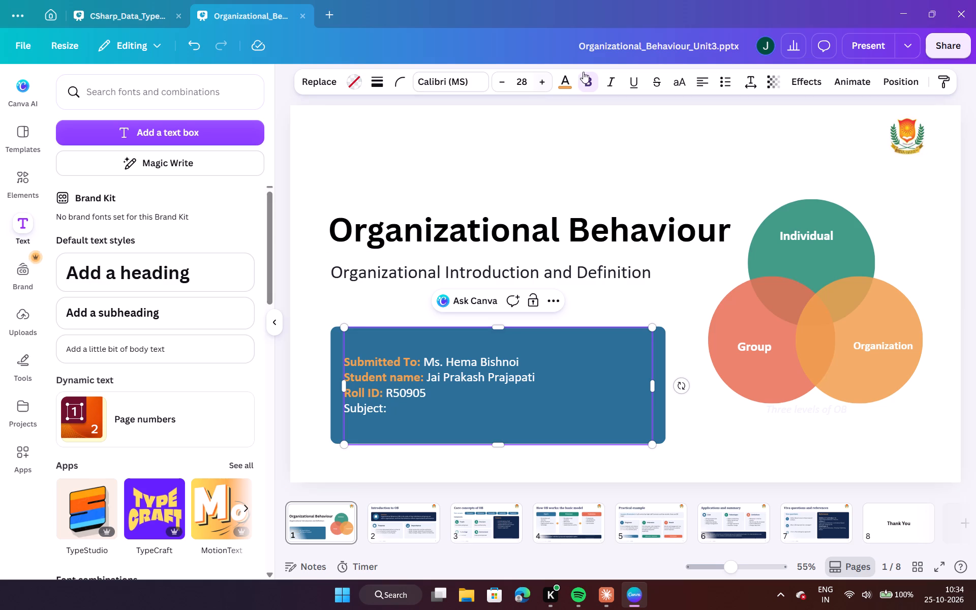
left_click(394, 409)
left_click_drag(390, 411, 340, 411)
left_click(565, 78)
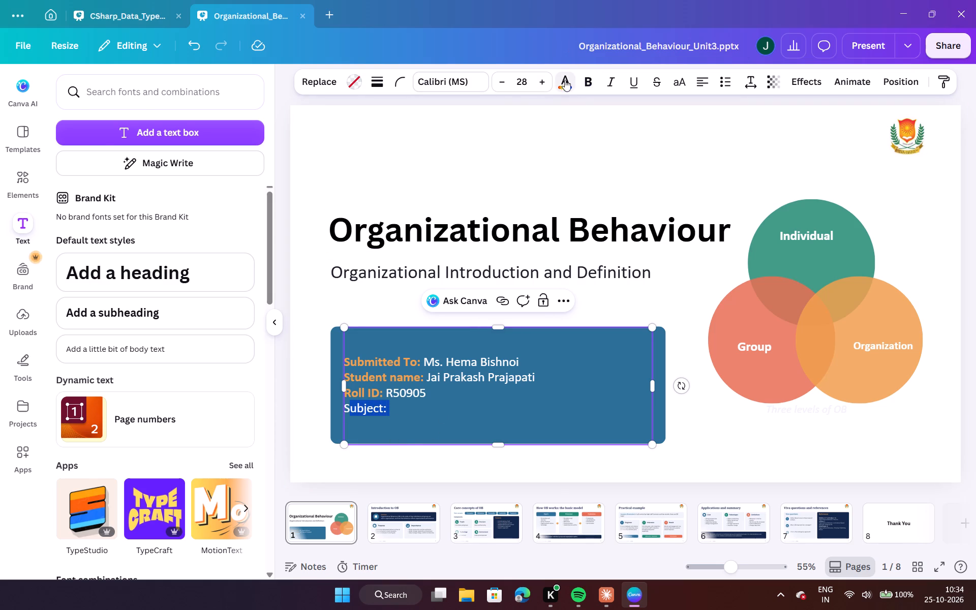
left_click(99, 247)
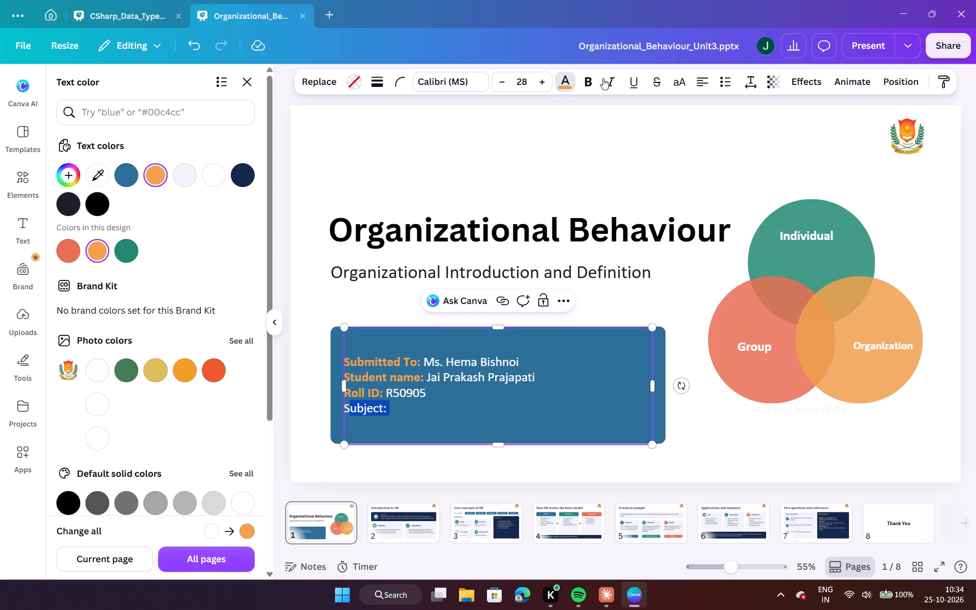
left_click(591, 80)
left_click(337, 294)
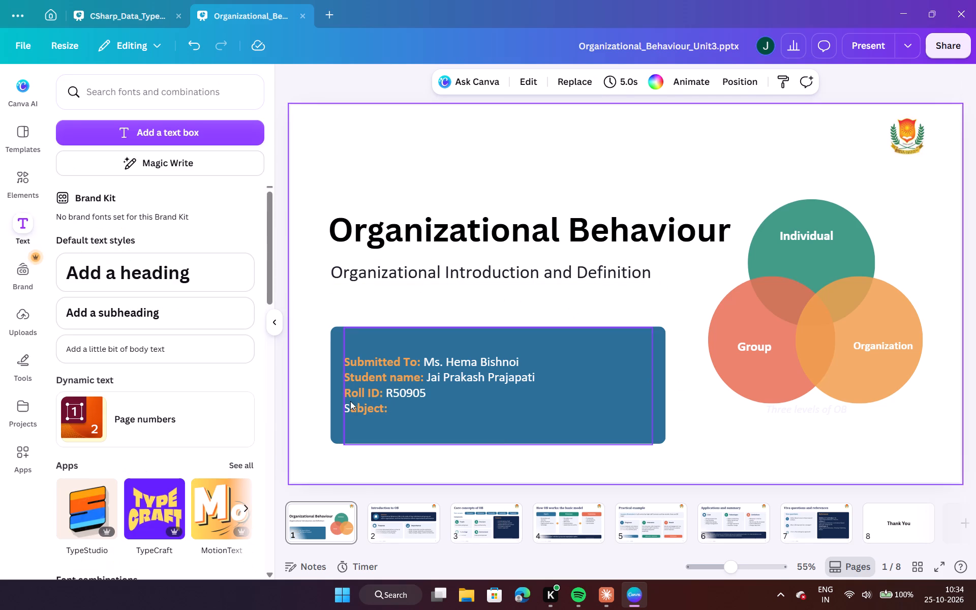
triple_click(351, 407)
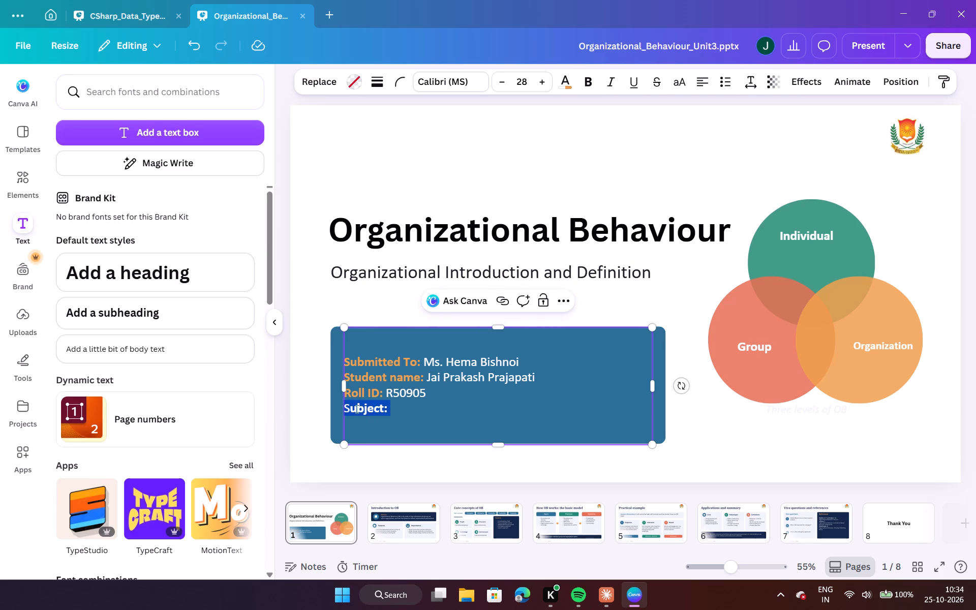
left_click(352, 408)
left_click(568, 80)
left_click(90, 257)
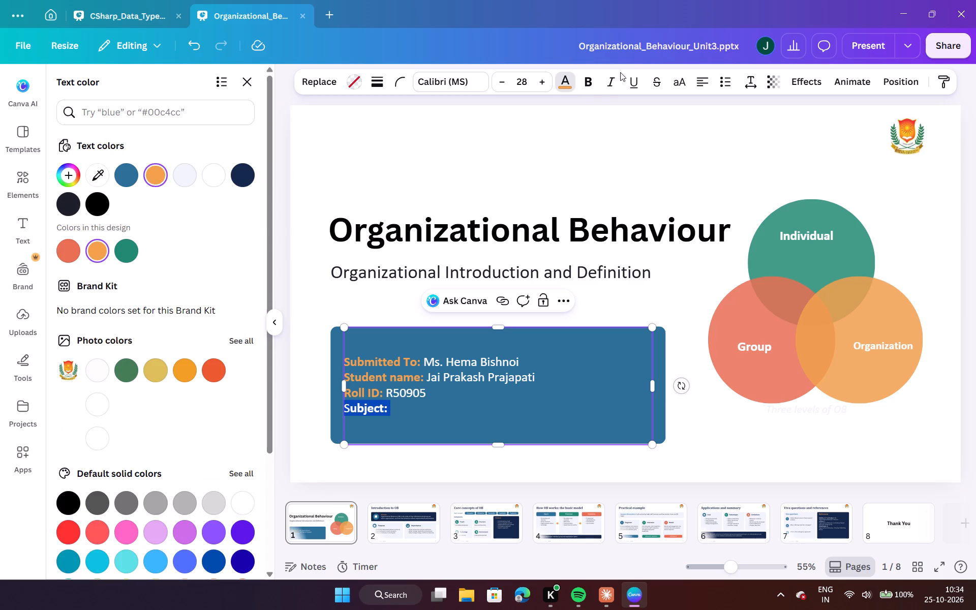
left_click(582, 89)
left_click(443, 163)
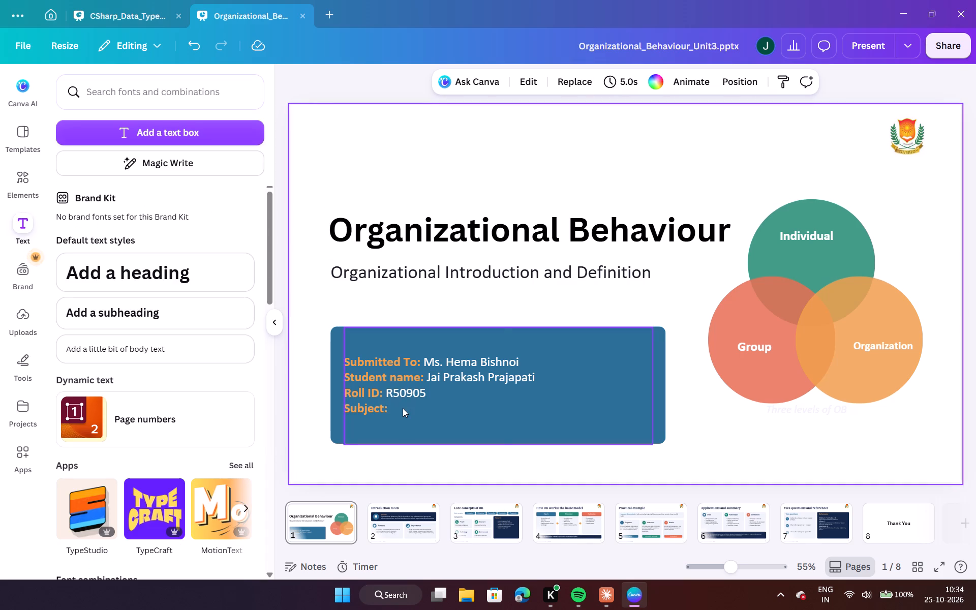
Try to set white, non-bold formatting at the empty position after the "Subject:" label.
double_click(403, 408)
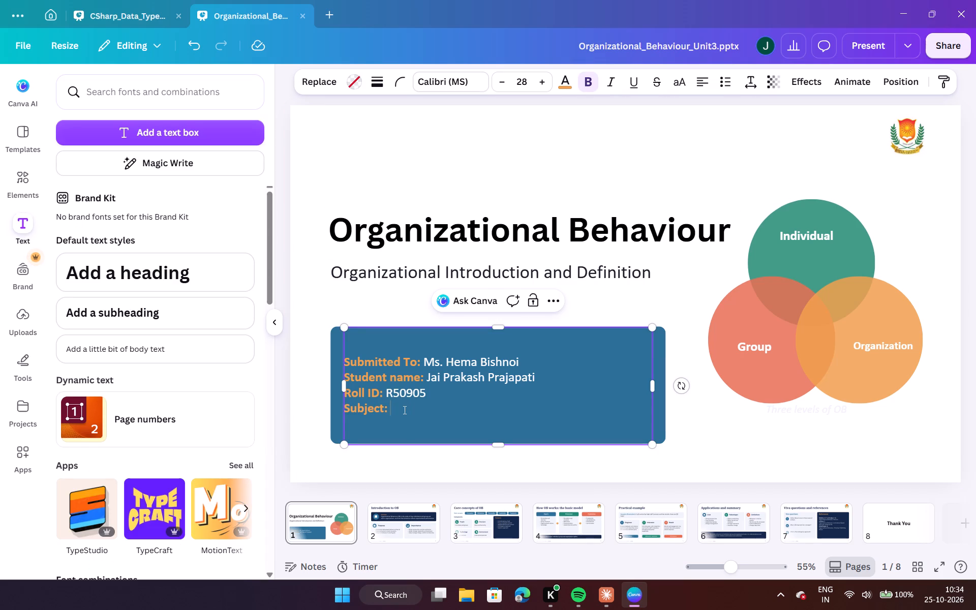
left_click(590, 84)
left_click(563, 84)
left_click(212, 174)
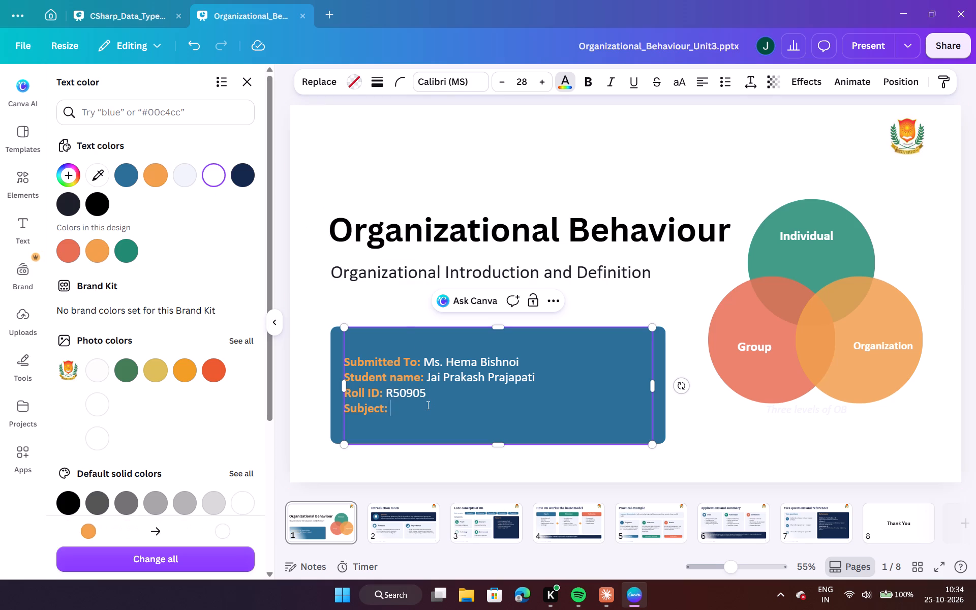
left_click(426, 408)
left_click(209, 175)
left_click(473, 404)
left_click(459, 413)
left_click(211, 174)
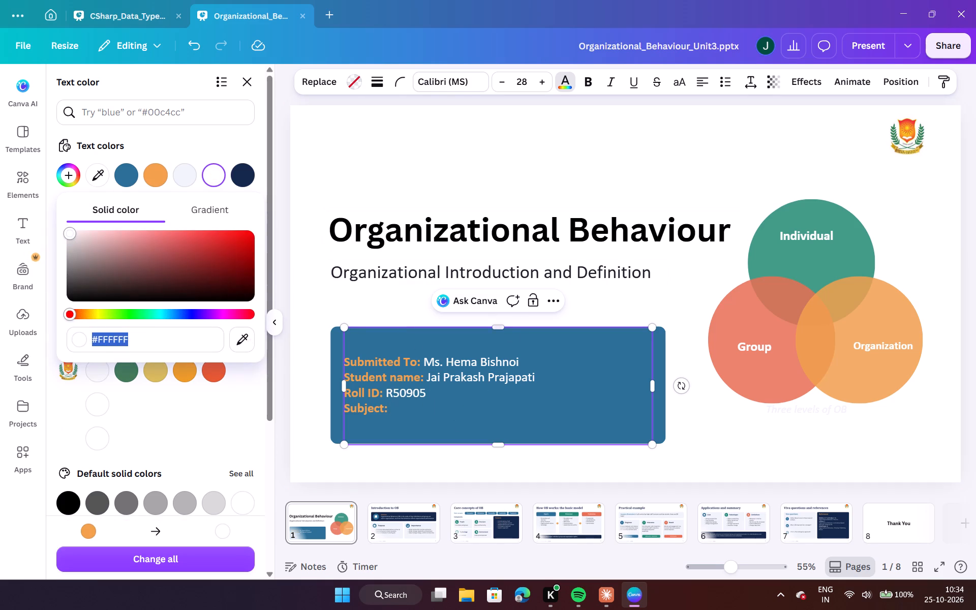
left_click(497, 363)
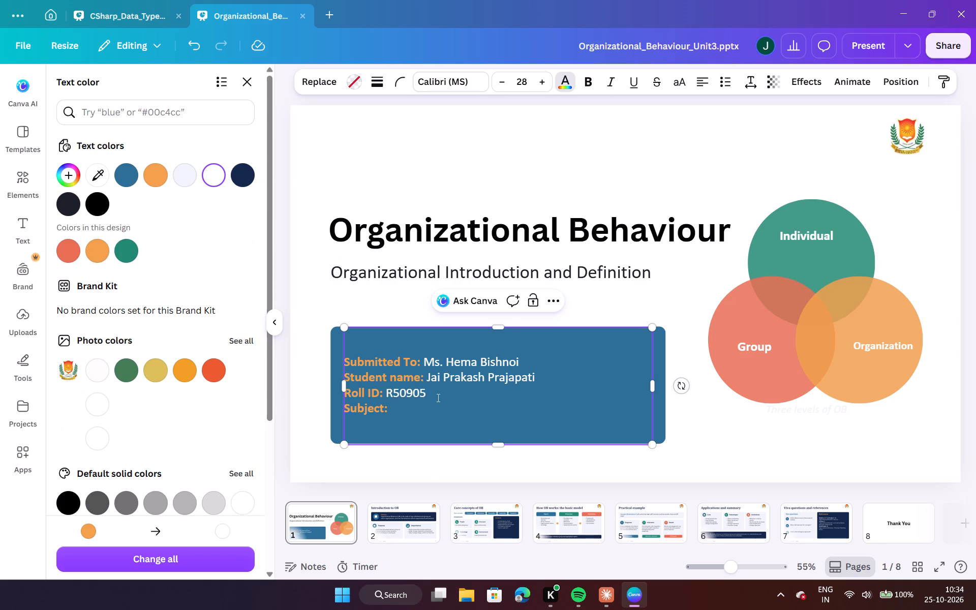
Enter "Manage" after the "Subject:" label and format that word as white, non-bold text.
left_click(447, 412)
type("Ma")
type("nage")
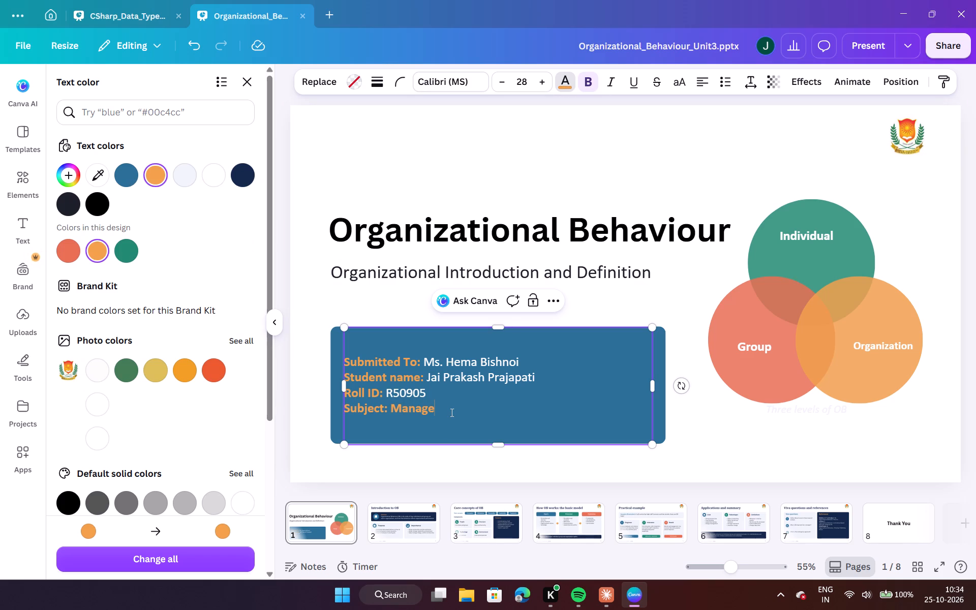
double_click(401, 407)
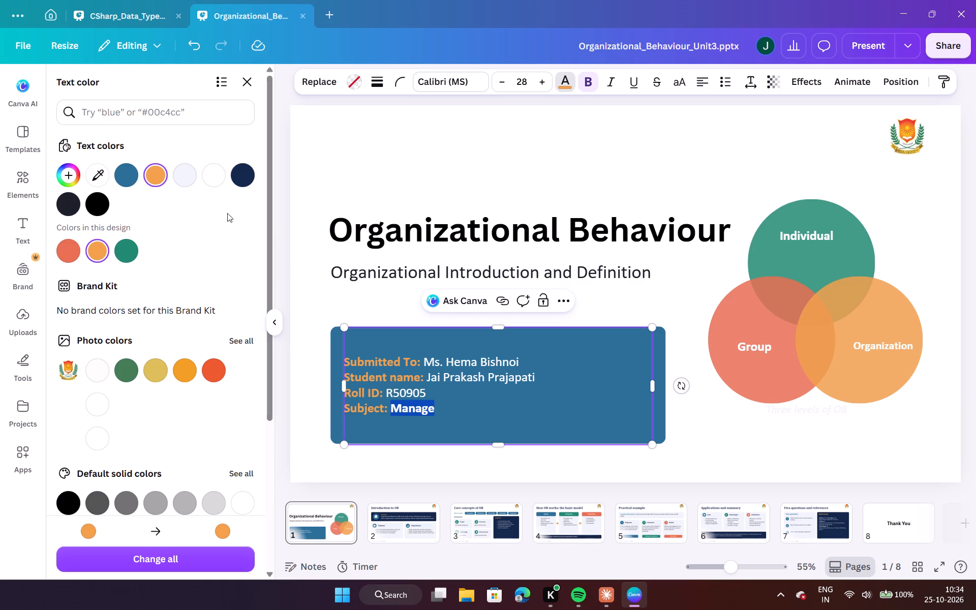
left_click(213, 173)
left_click(598, 81)
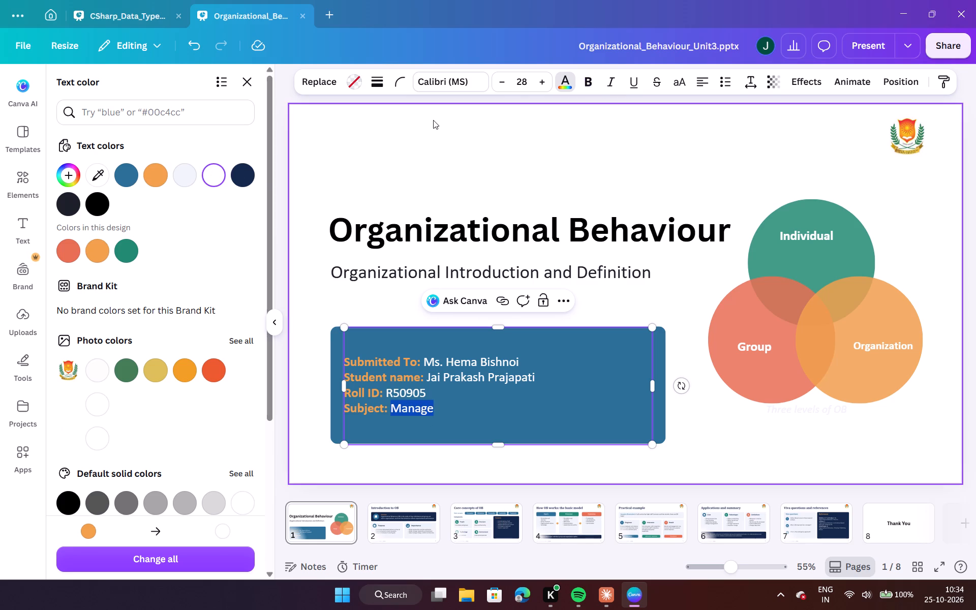
left_click(433, 119)
Extend the subject entry to read "Management Process and Organisational Behaviour".
left_click(448, 407)
double_click(443, 411)
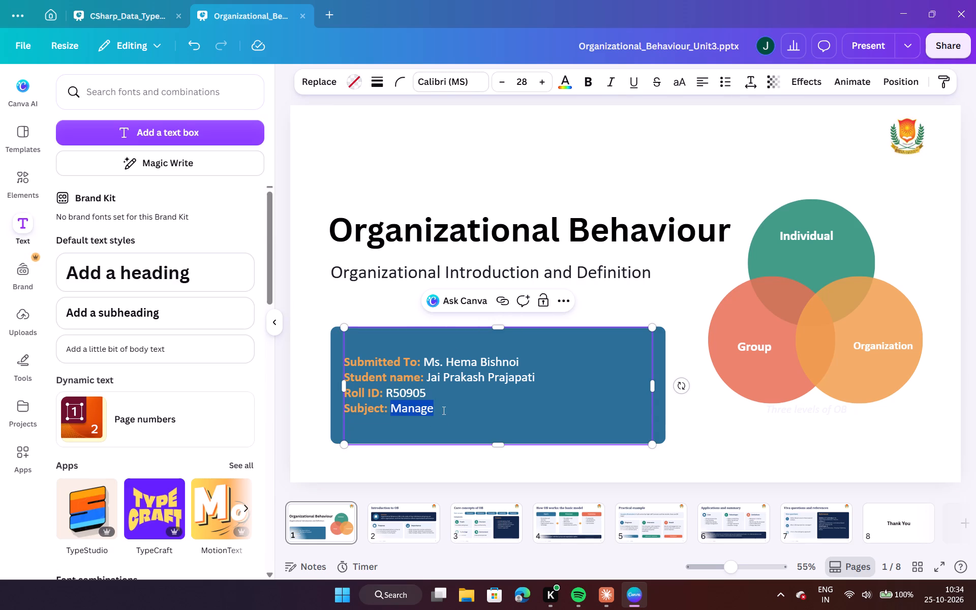
left_click(443, 410)
left_click(443, 410)
type("ment Process")
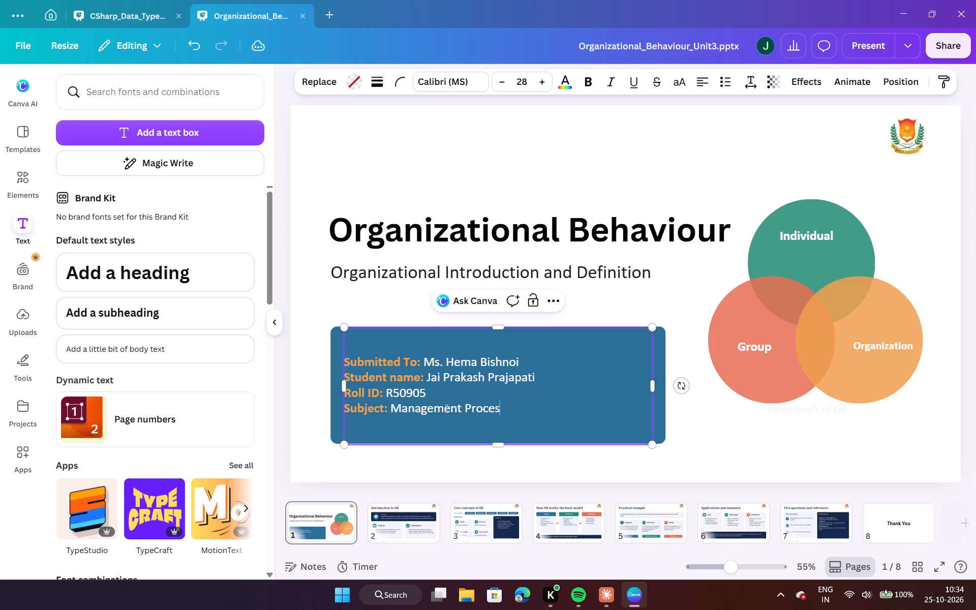
key("space")
type("and Organiza")
key("BackSpace")
key("BackSpace")
type("sational")
key("space")
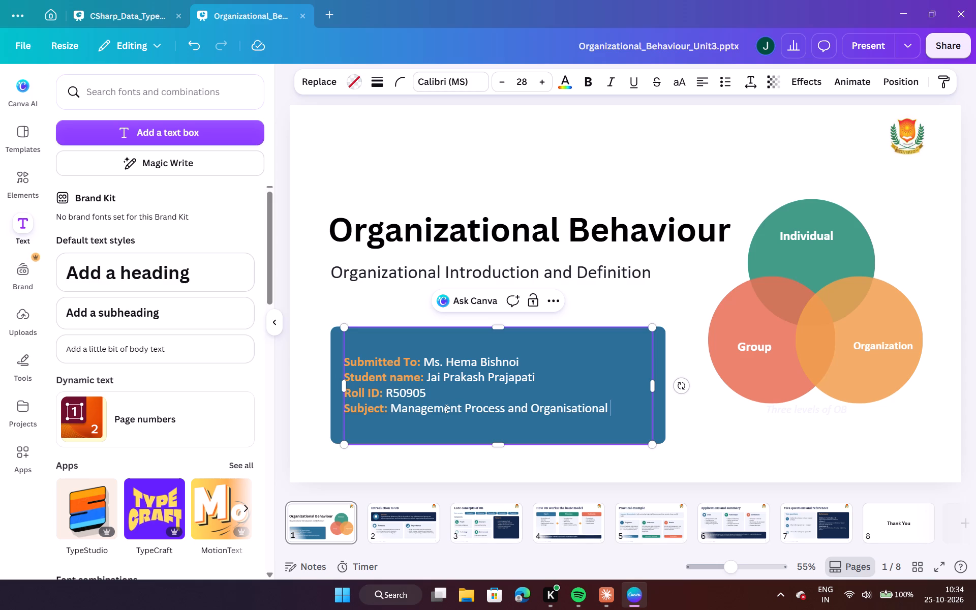
type("Behaviour")
Correct "Organisational" to "Organizational" in the Subject line of the submission details.
key("Left")
key("Left")
key("Left")
key("Left")
key("Left")
key("Left")
key("Left")
key("Left")
key("Left")
key("Left")
key("Left")
key("Left")
key("Left")
key("Left")
key("Left")
key("Left")
key("Left")
key("Left")
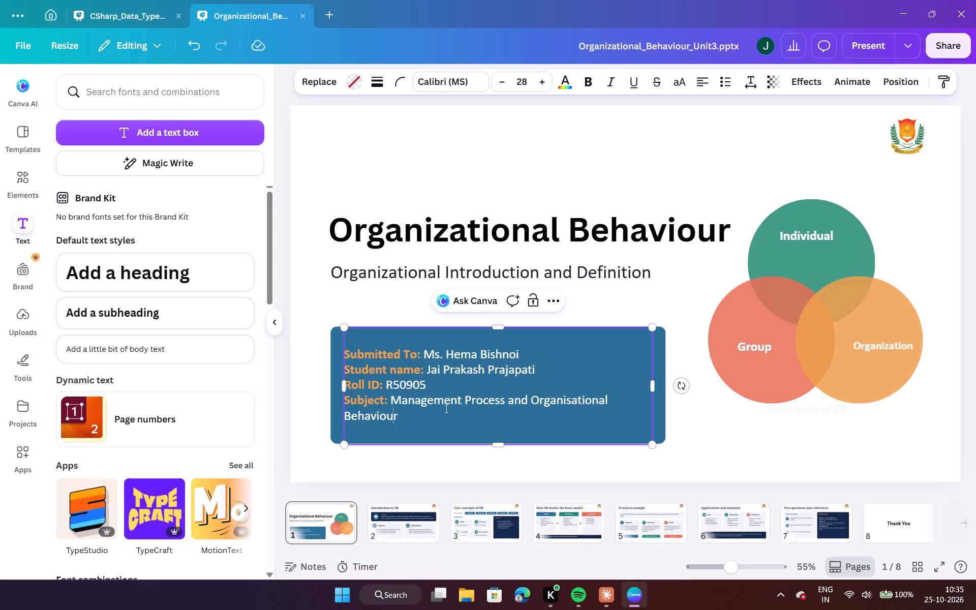
key("Down")
key("Up")
key("Right")
key("BackSpace")
key("z")
Widen the submission details text box to the blue box's far edge so the subject fits on one line.
left_click_drag(654, 384, 662, 384)
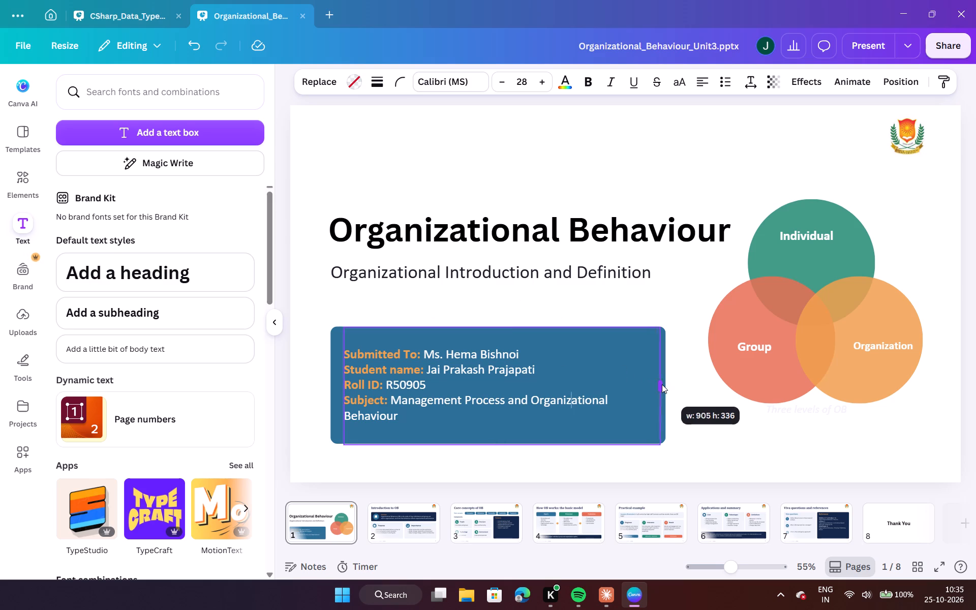
left_click_drag(662, 384, 666, 384)
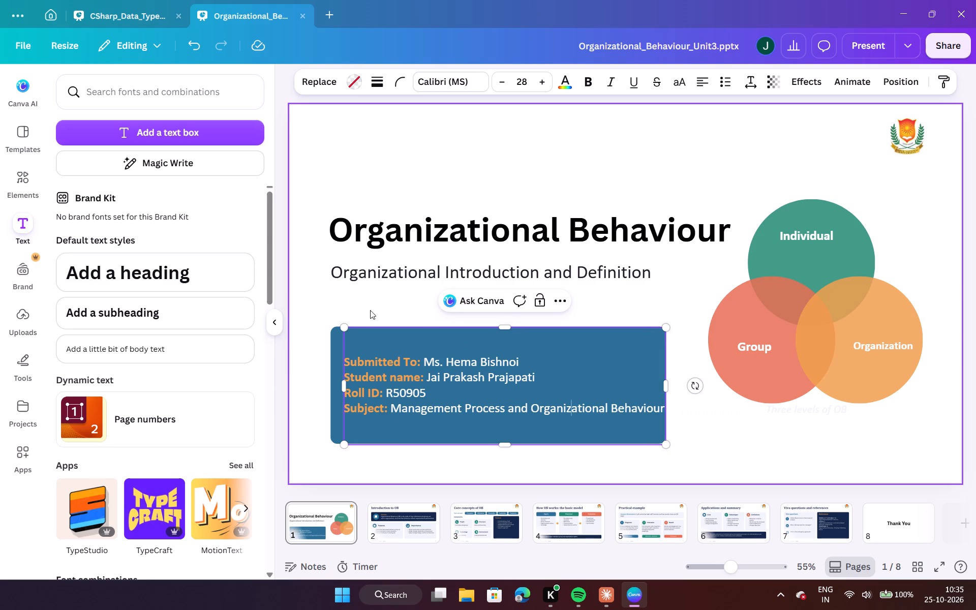
left_click(382, 148)
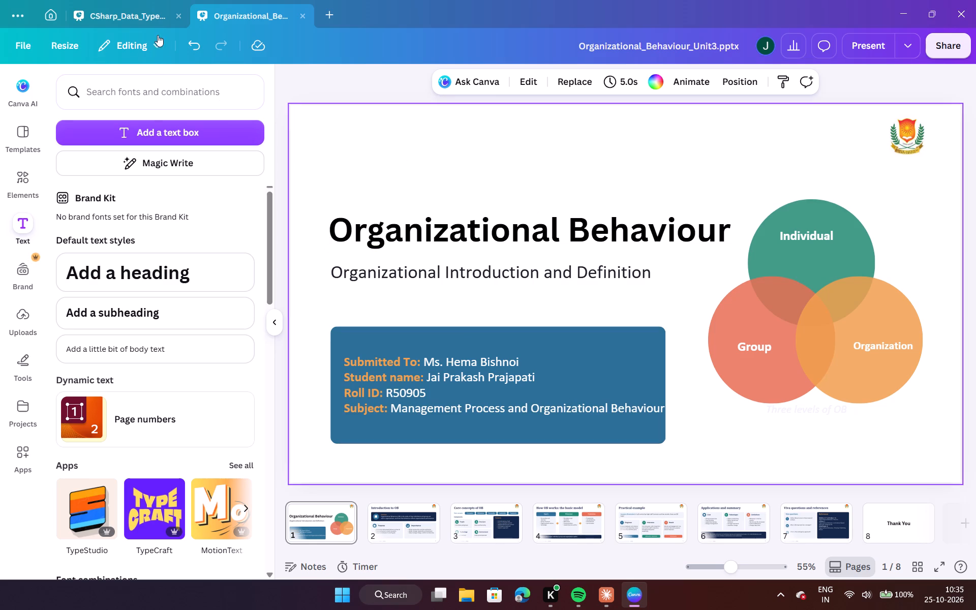
left_click(149, 19)
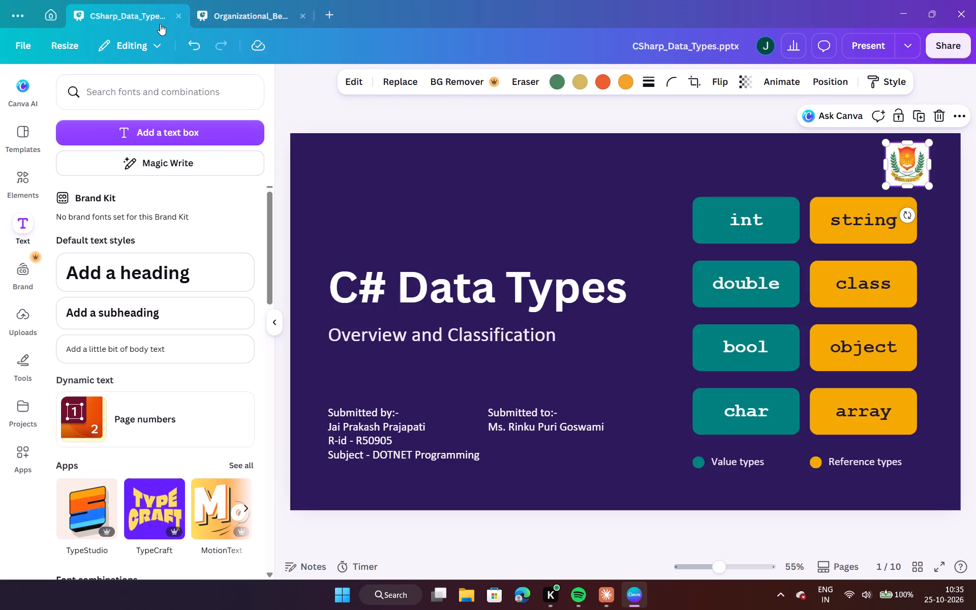
left_click(53, 8)
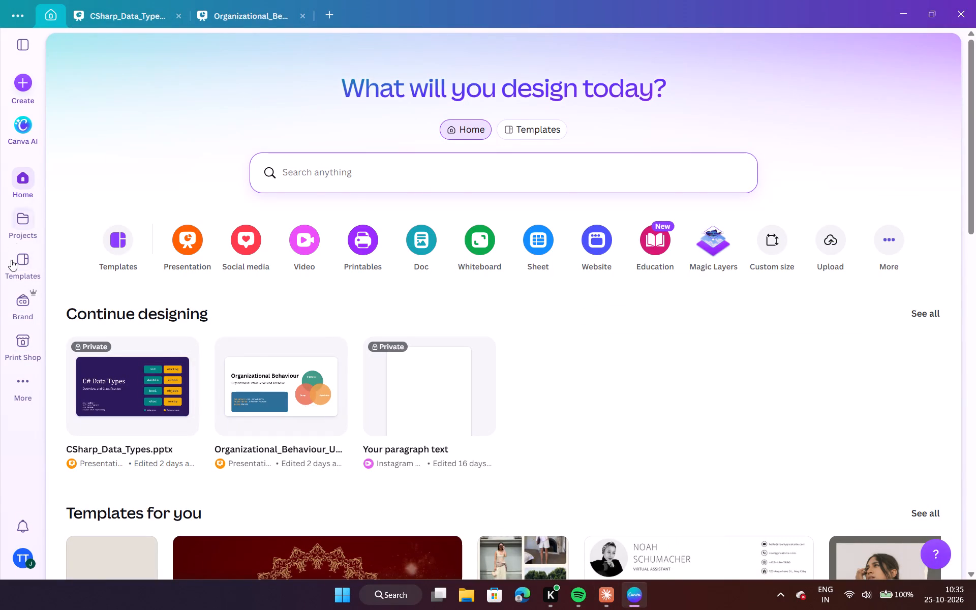
Upload the Strategic_Information_for_Decision_Making PPTX from Downloads to Canva and open it for editing.
left_click(23, 391)
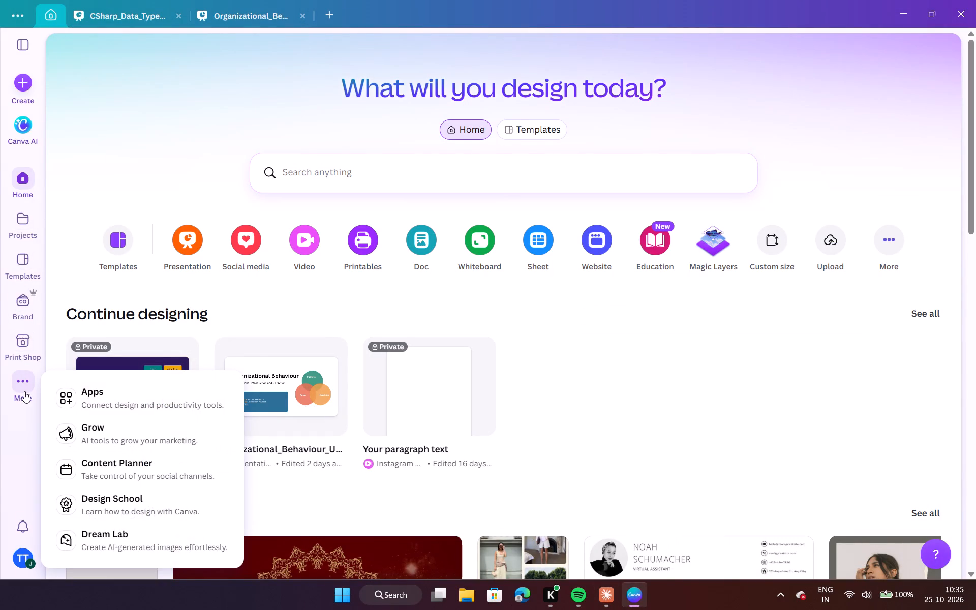
left_click(25, 94)
left_click(18, 79)
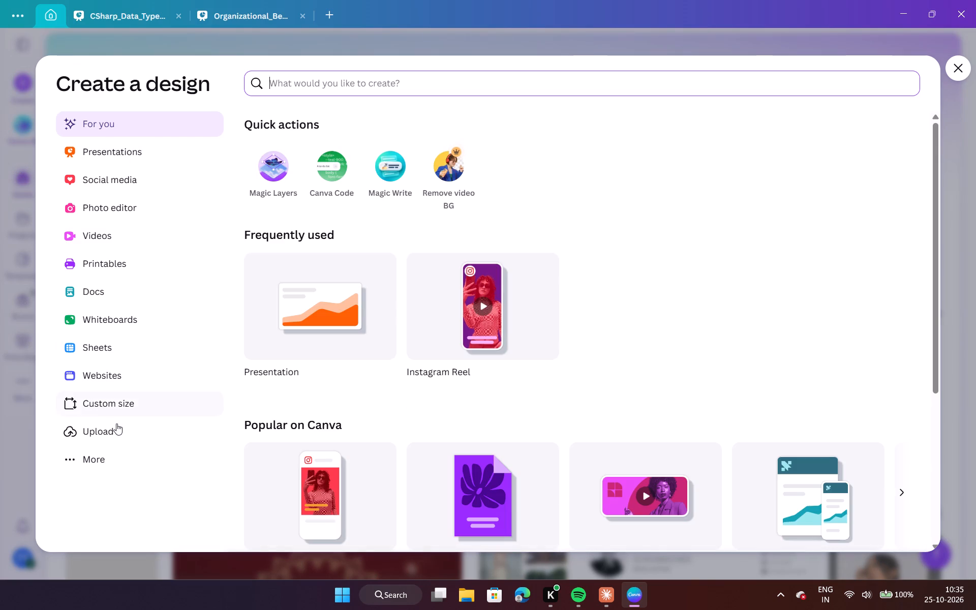
left_click(116, 429)
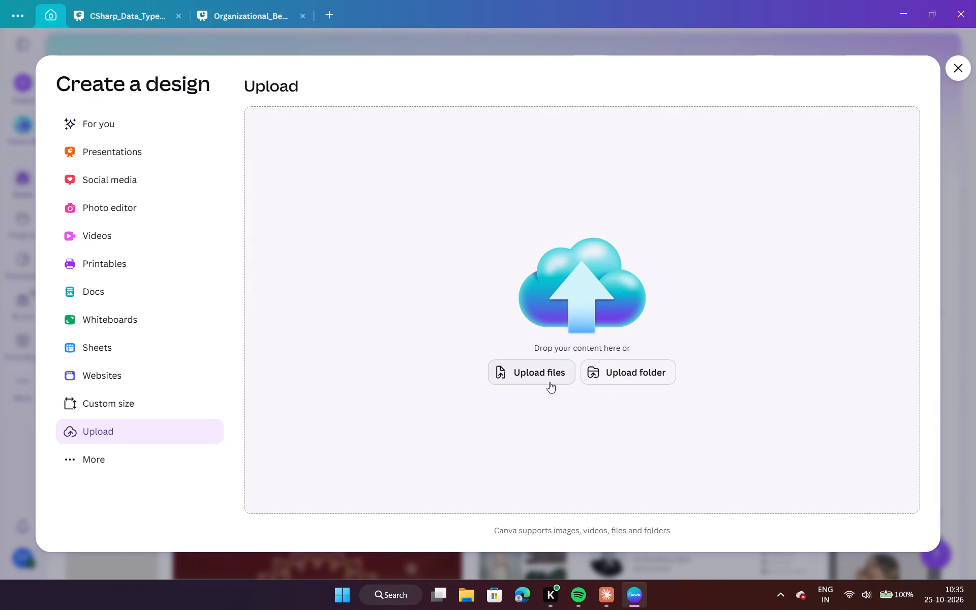
left_click(550, 382)
left_click(159, 113)
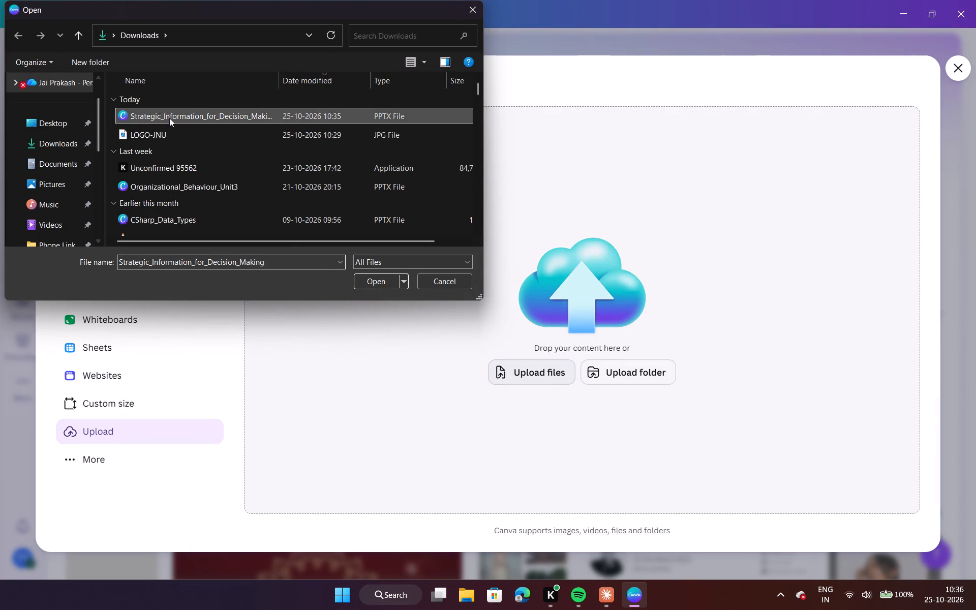
left_click(377, 280)
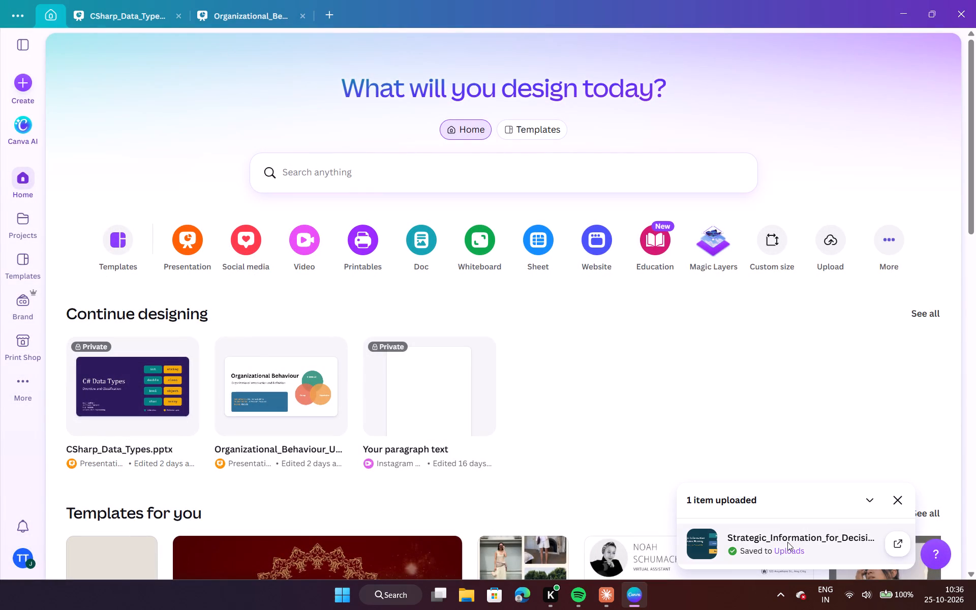
double_click(787, 542)
left_click(898, 542)
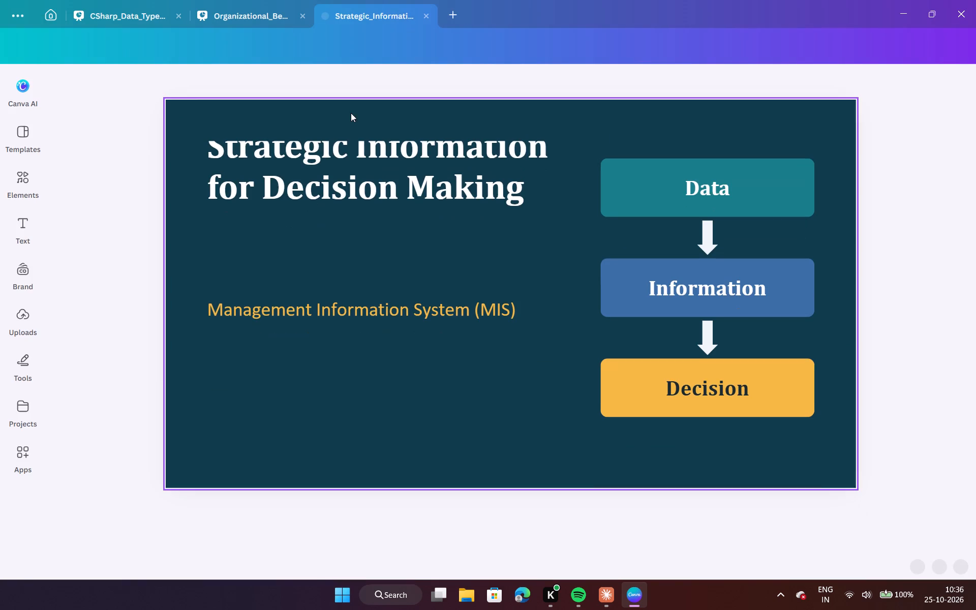
Copy the title slide's "Strategic Information for Decision Making" text and delete its misaligned text box.
left_click(401, 230)
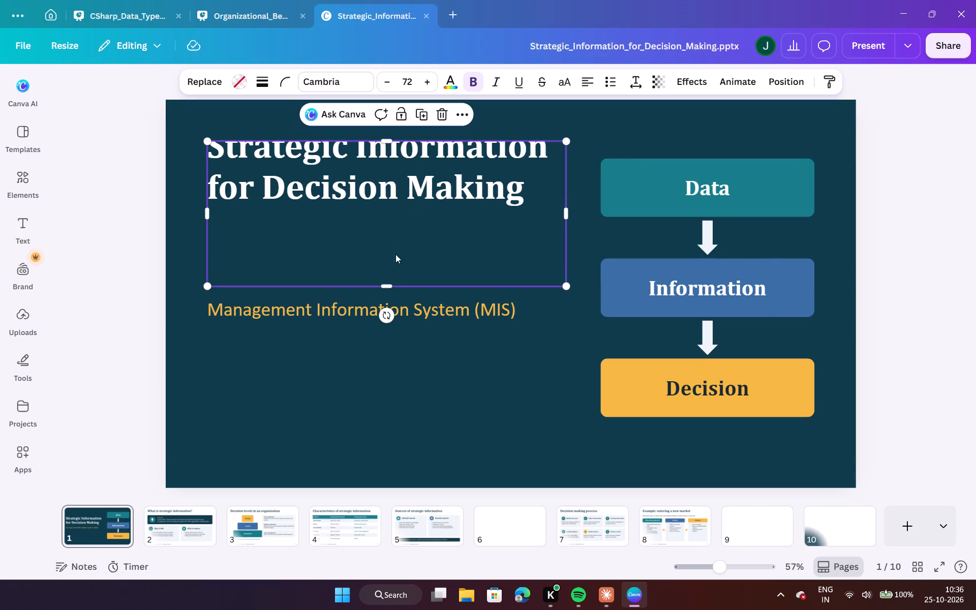
double_click(394, 255)
left_click(402, 339)
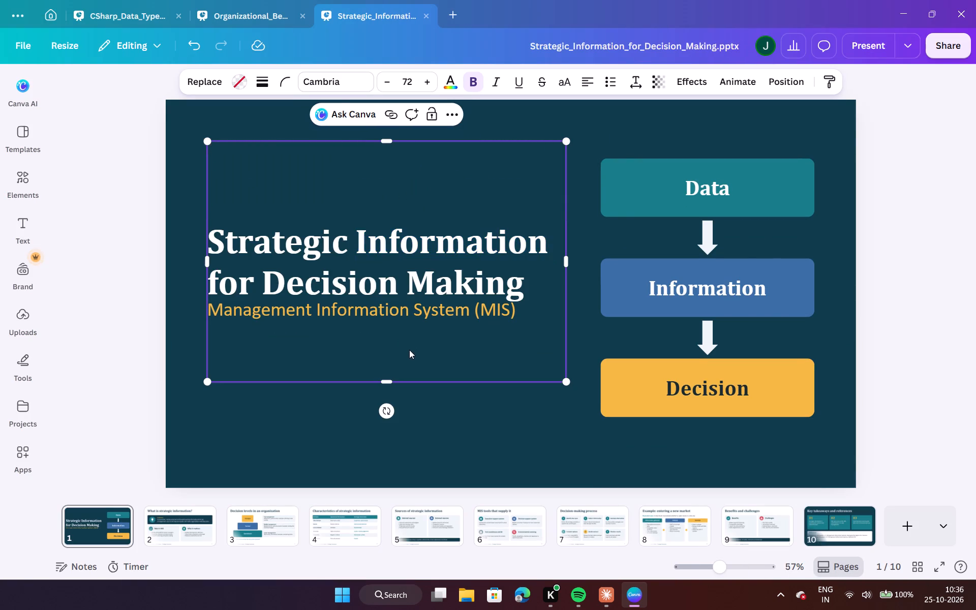
left_click(456, 178)
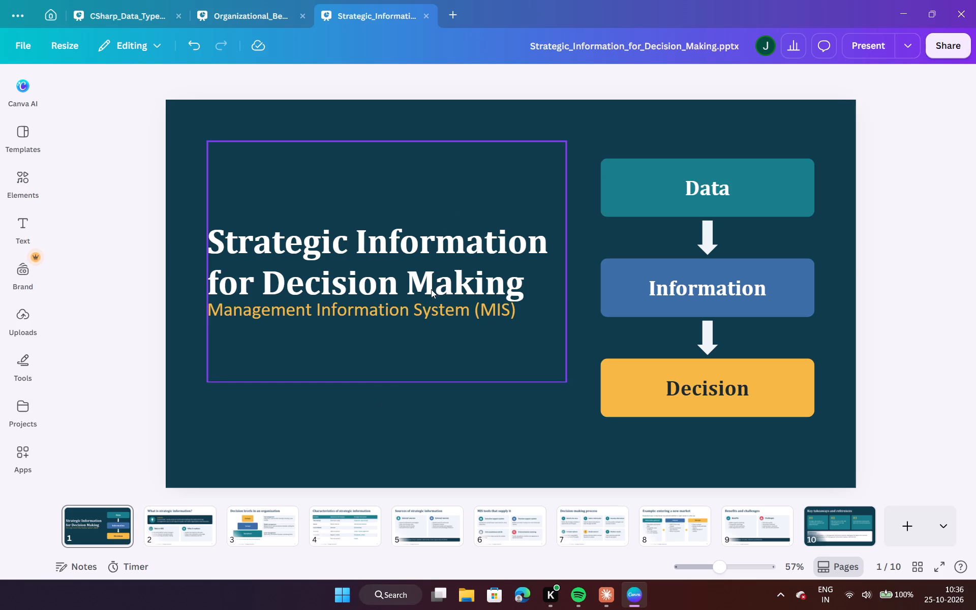
left_click(530, 281)
double_click(529, 289)
left_click(529, 289)
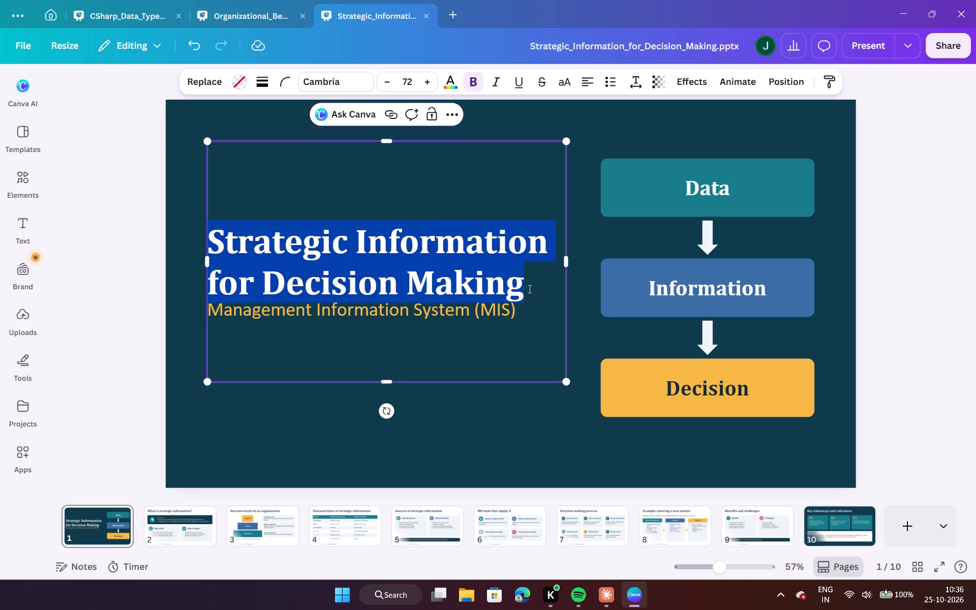
key("ctrl+c")
right_click(515, 346)
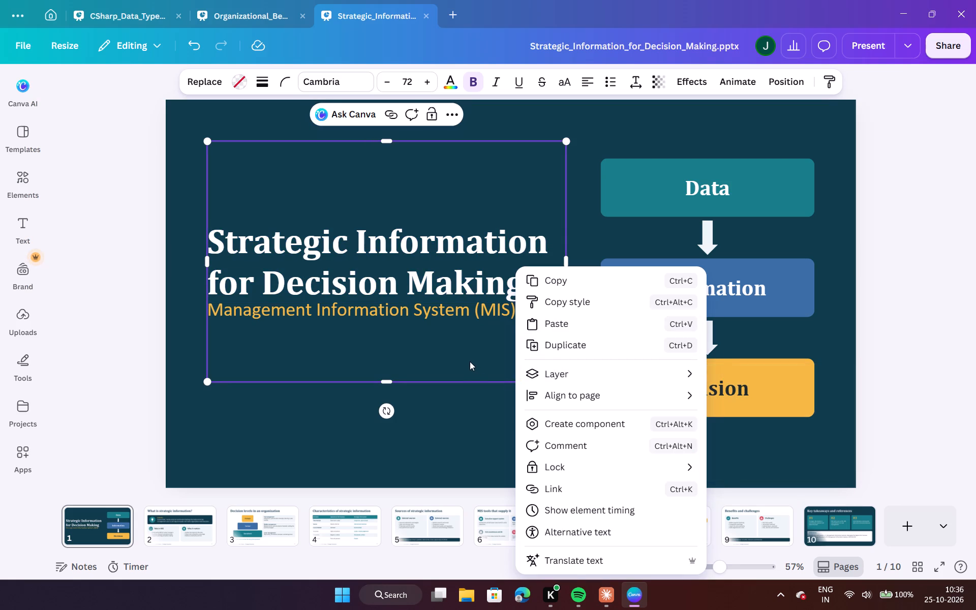
left_click(470, 361)
key("Delete")
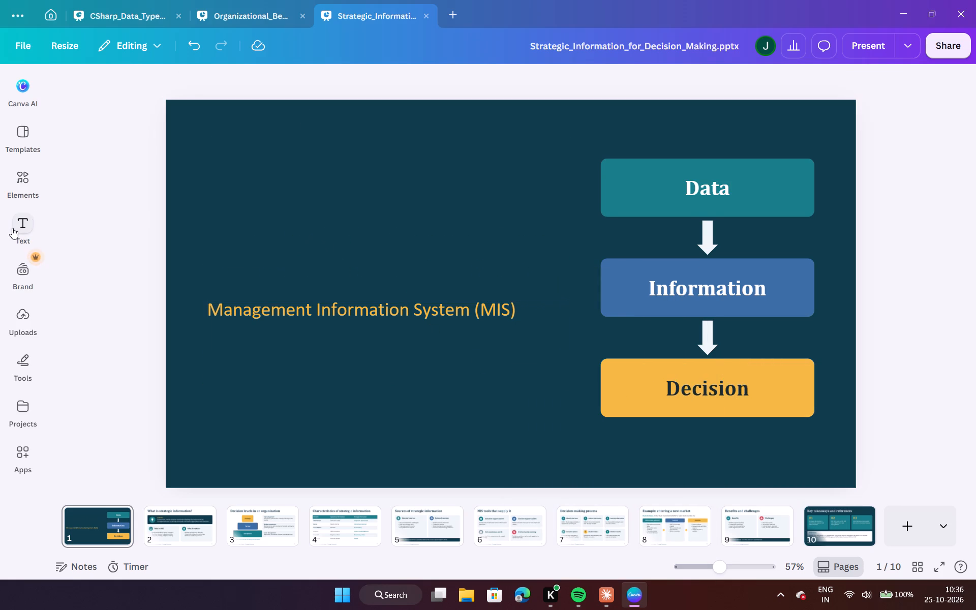
Add a new heading to the title slide and replace its text with the copied "Strategic Information for Decision Making".
left_click(12, 228)
left_click(126, 246)
left_click(199, 264)
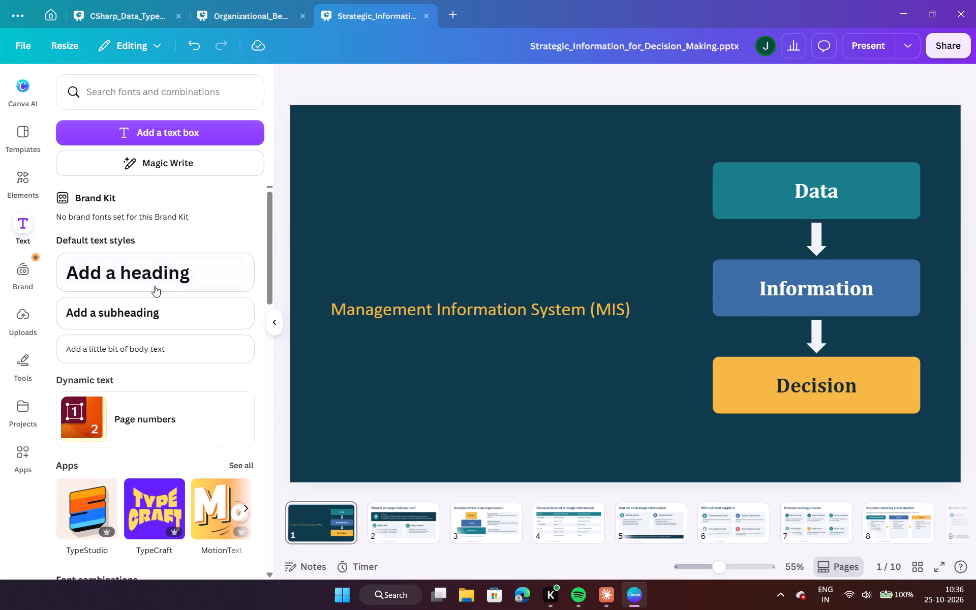
left_click(153, 286)
key("ctrl+v")
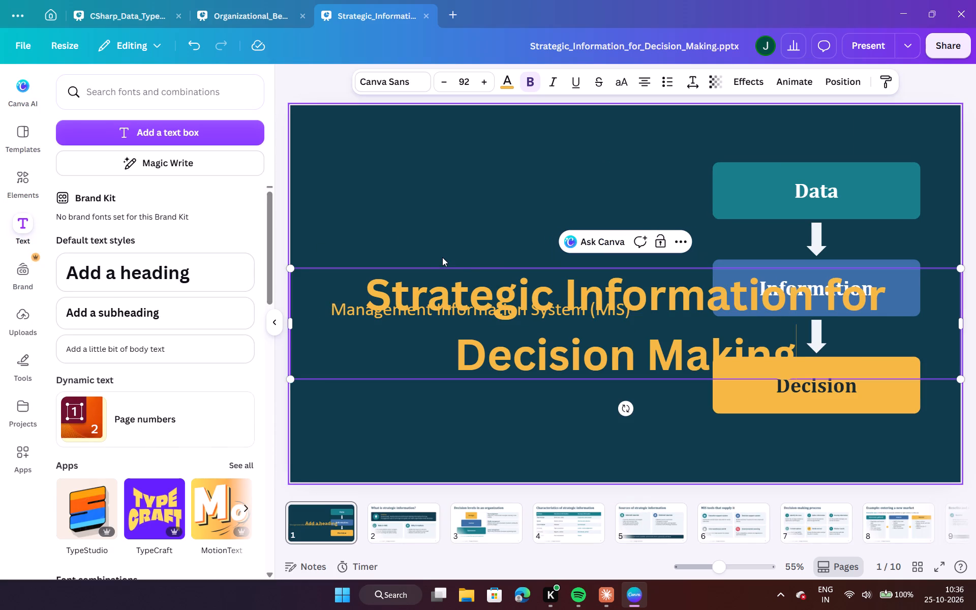
Narrow the new heading's text box so it clears the Data, Information and Decision boxes.
left_click_drag(671, 331, 658, 308)
left_click(828, 336)
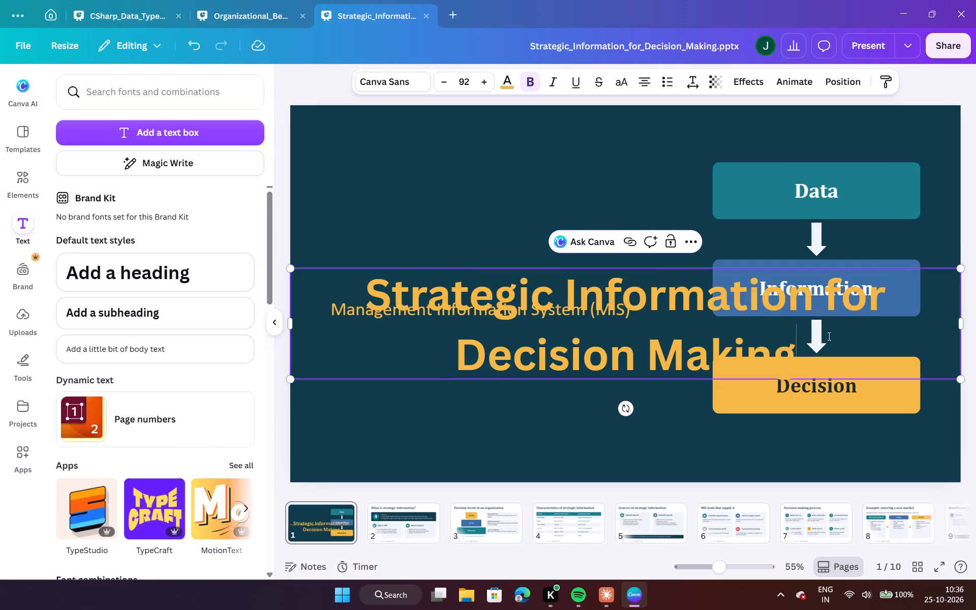
left_click_drag(962, 328, 674, 325)
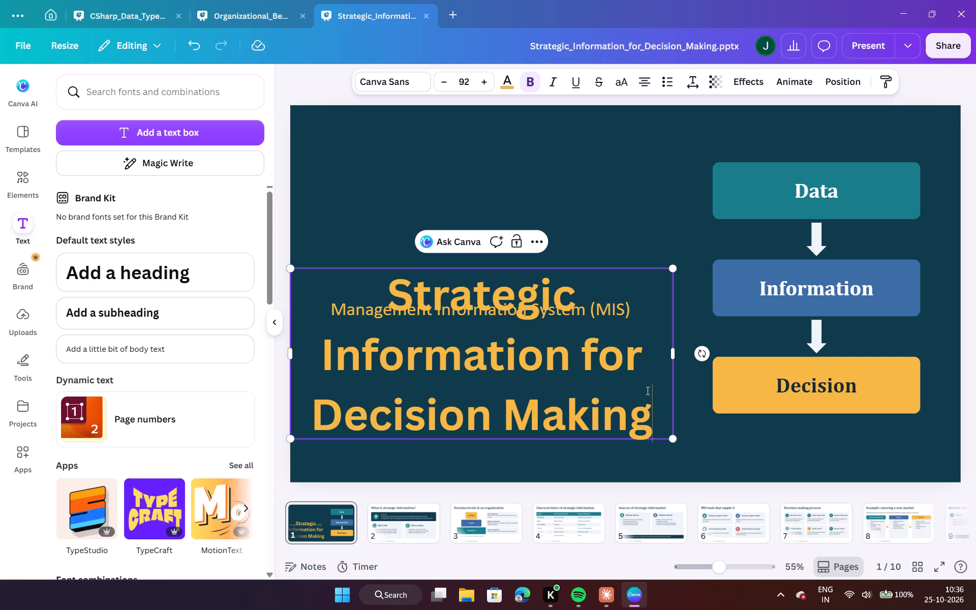
Format the new heading in white and reduce its font size to 77.
triple_click(664, 415)
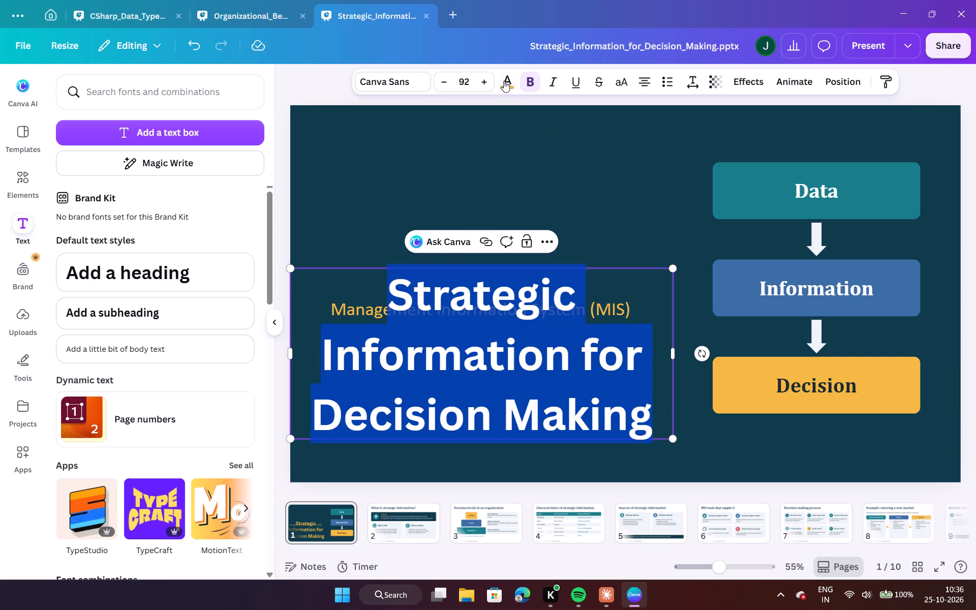
left_click(503, 79)
left_click(184, 178)
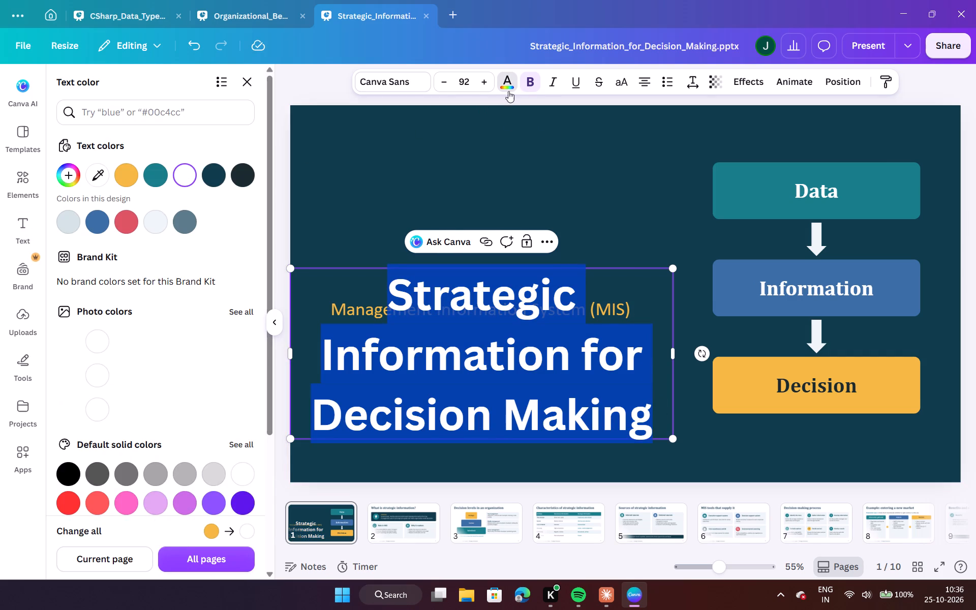
triple_click(441, 83)
triple_click(441, 83)
triple_click(441, 83)
triple_click(441, 83)
triple_click(441, 83)
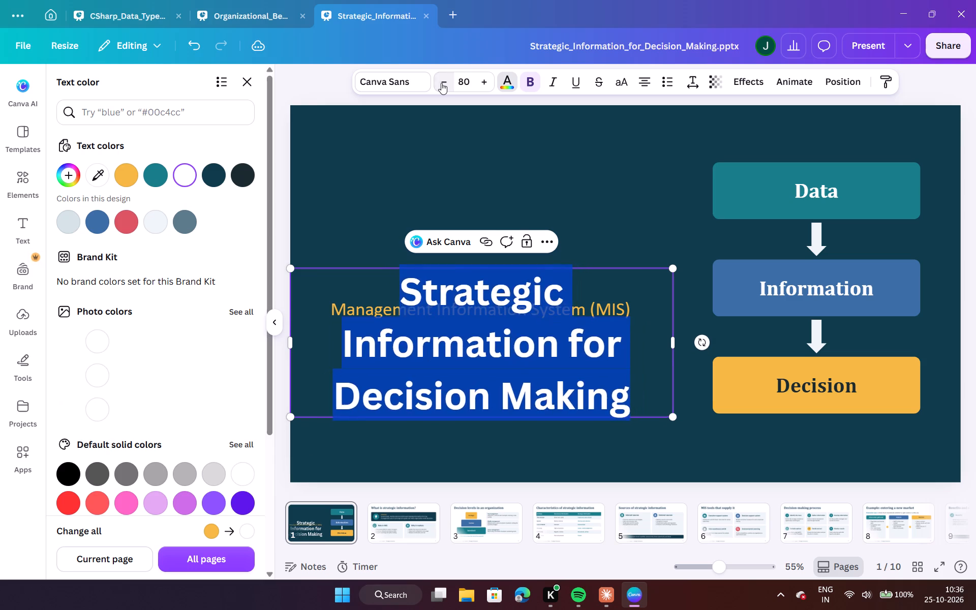
left_click(603, 416)
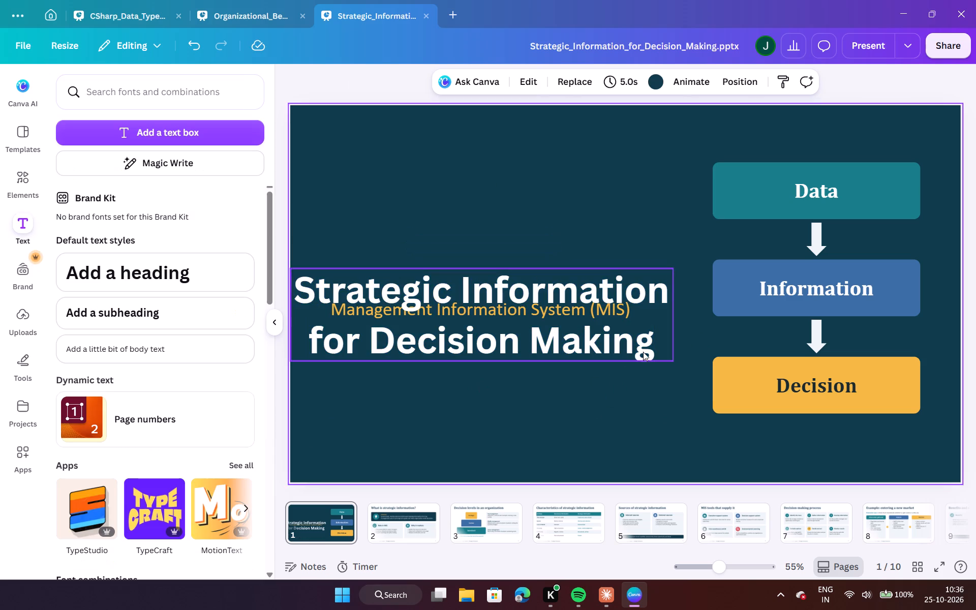
Move the heading up so it sits just above the "Management Information System (MIS)" subtitle, beside the flow diagram.
left_click(641, 323)
left_click_drag(631, 316, 633, 261)
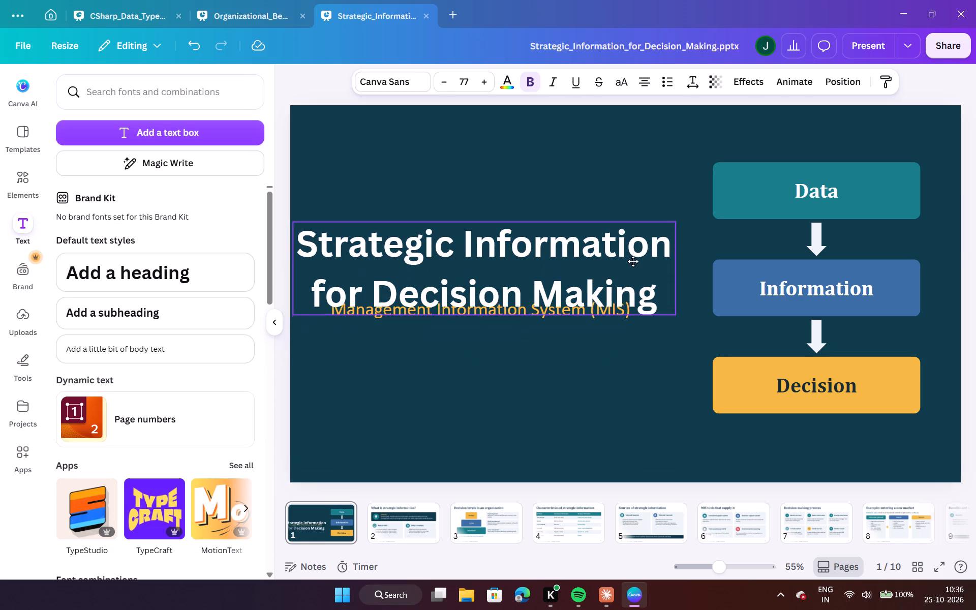
left_click_drag(633, 261, 644, 219)
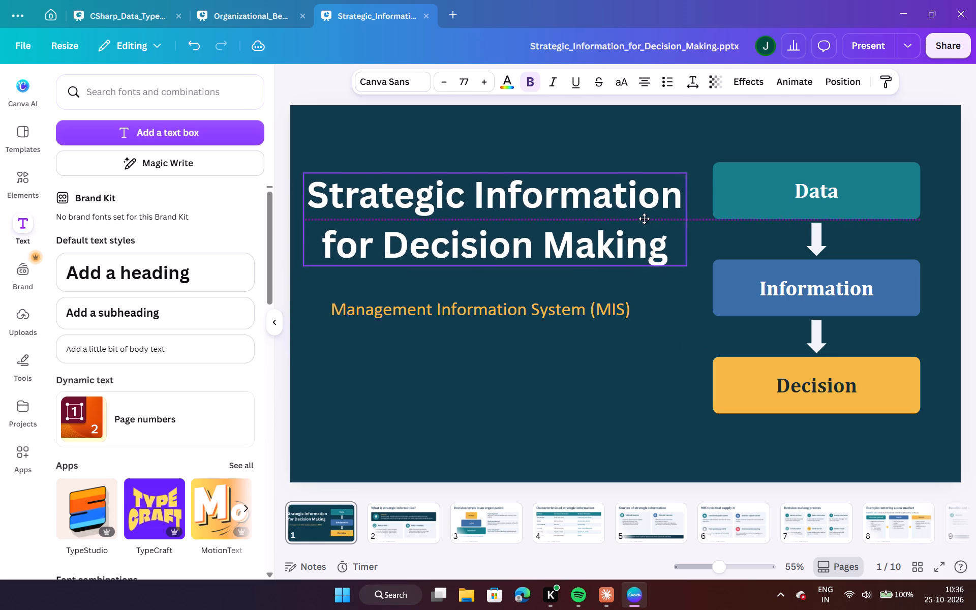
left_click_drag(644, 219, 649, 237)
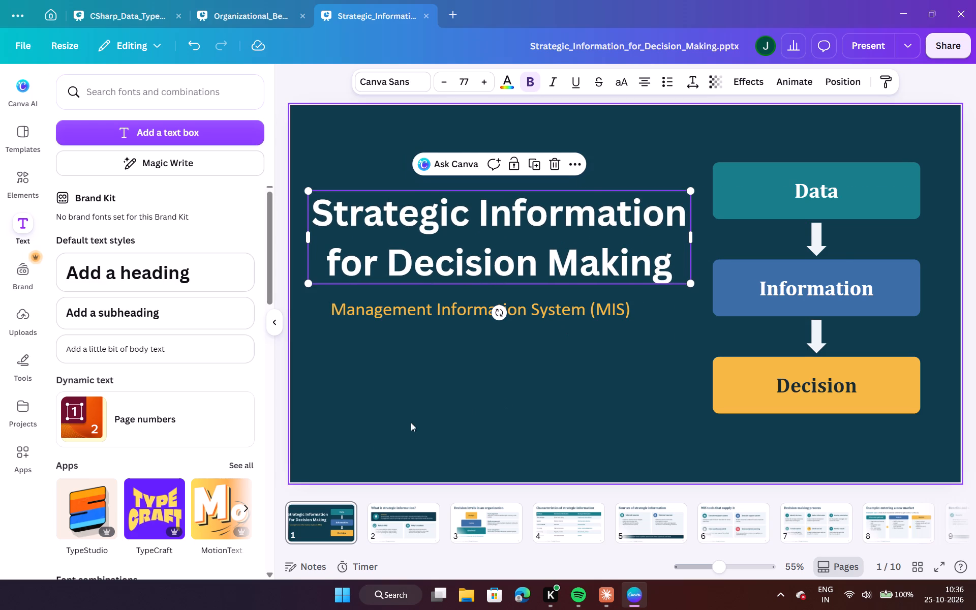
Copy the submission details text block from the Organizational Behaviour title slide and place it below the subtitle on the Strategic Information title slide.
left_click(117, 12)
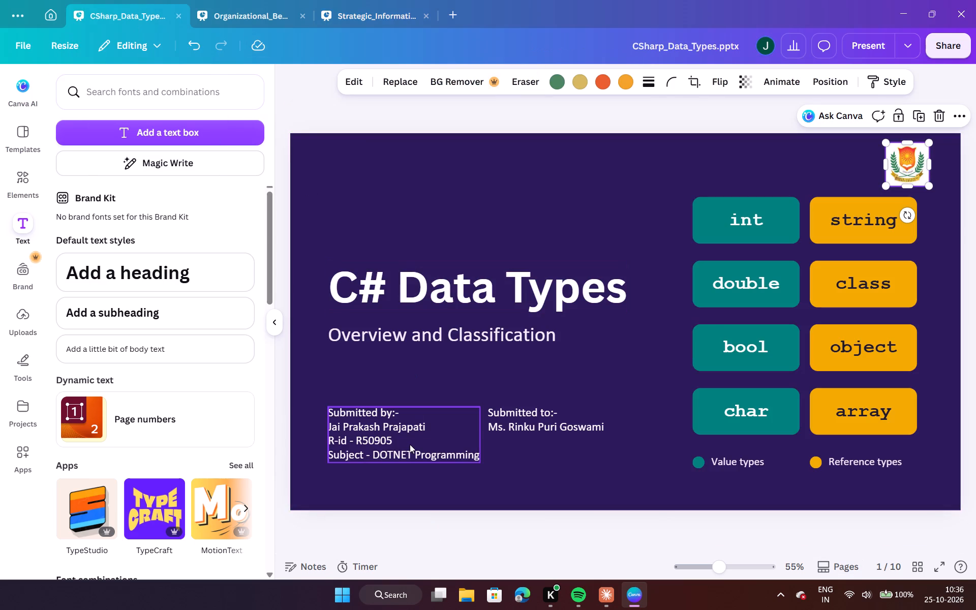
left_click(259, 12)
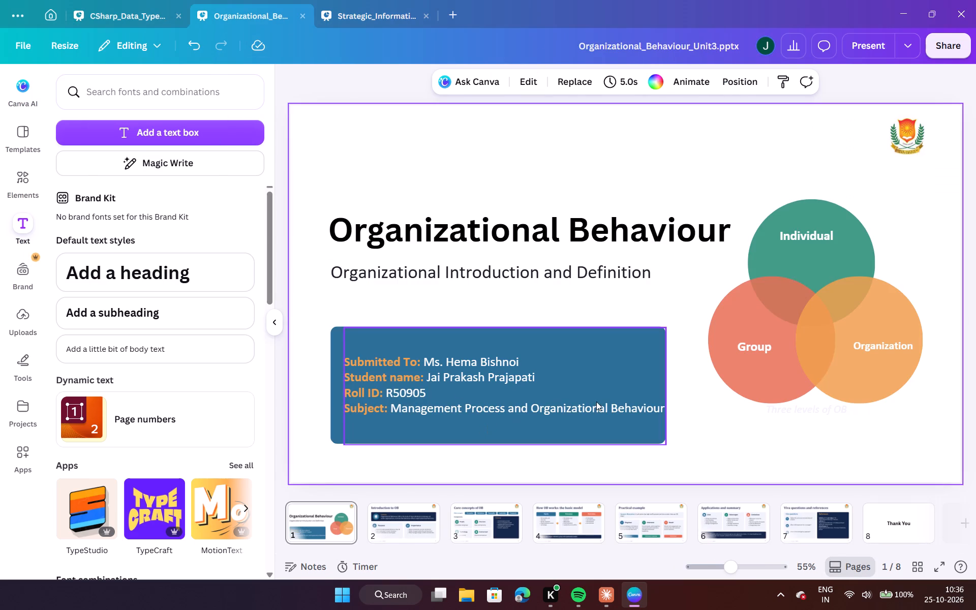
right_click(580, 394)
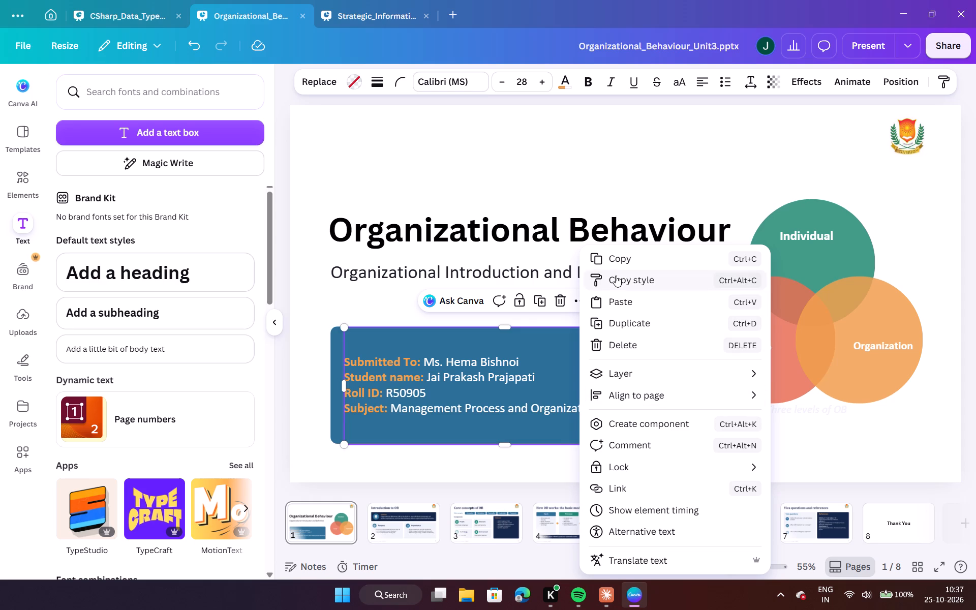
left_click(622, 261)
left_click(355, 19)
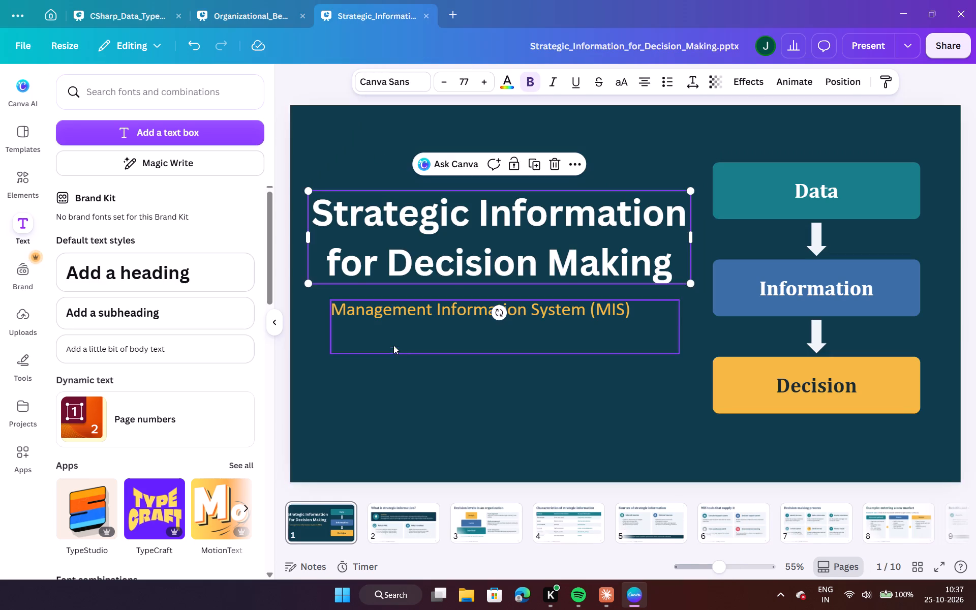
right_click(393, 375)
left_click(439, 316)
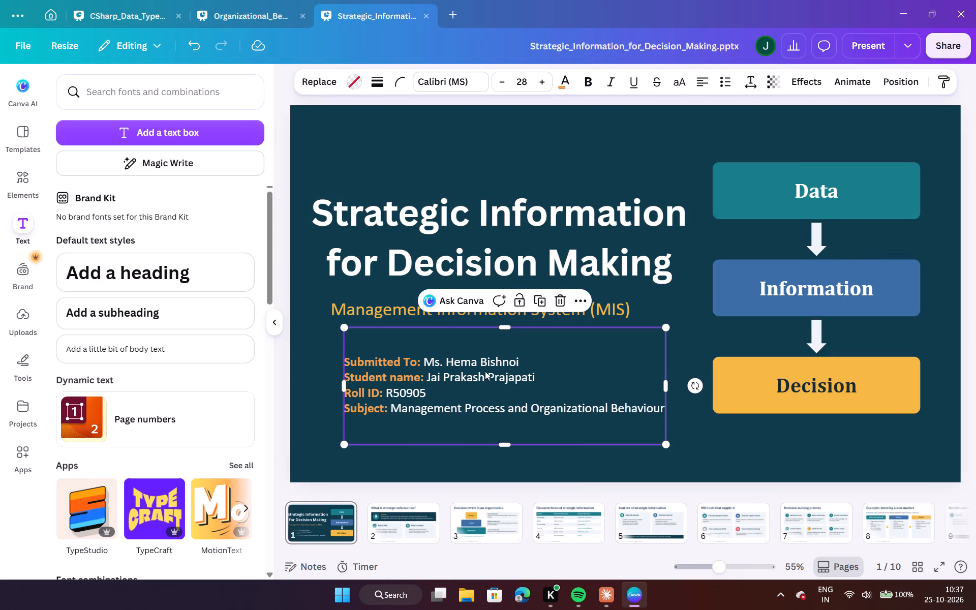
left_click_drag(603, 365, 586, 361)
Shift the title heading up slightly, narrow its text box to clear the flow diagram, and reduce its font size to 70.
left_click_drag(493, 226, 501, 219)
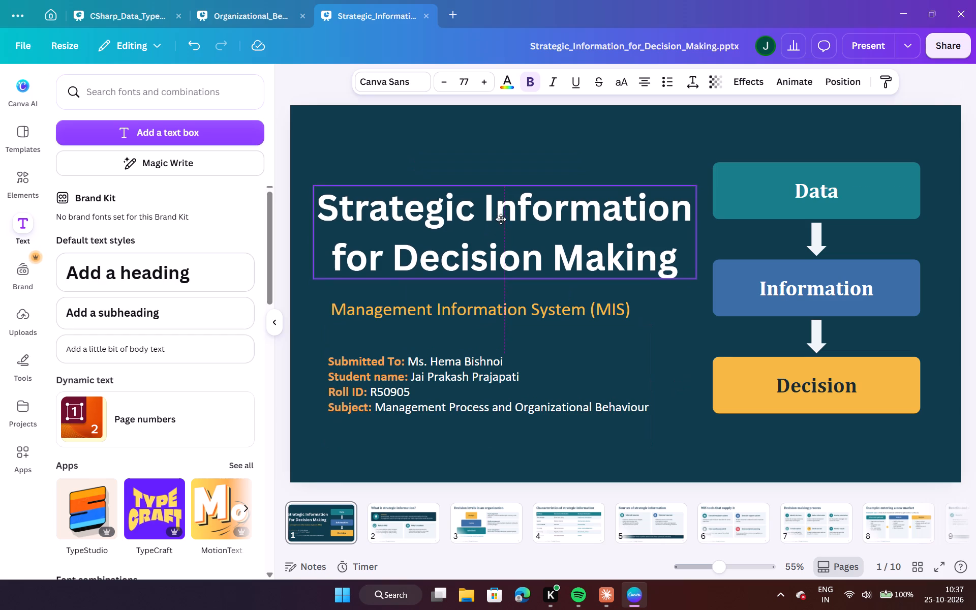
left_click_drag(501, 219, 505, 211)
left_click_drag(704, 224, 690, 221)
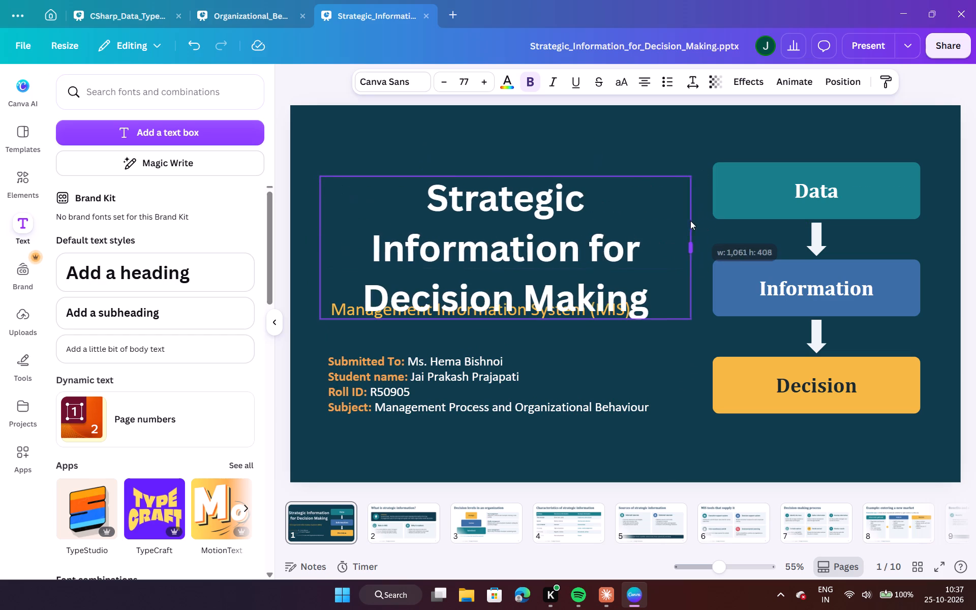
left_click_drag(690, 221, 685, 221)
triple_click(443, 83)
triple_click(443, 83)
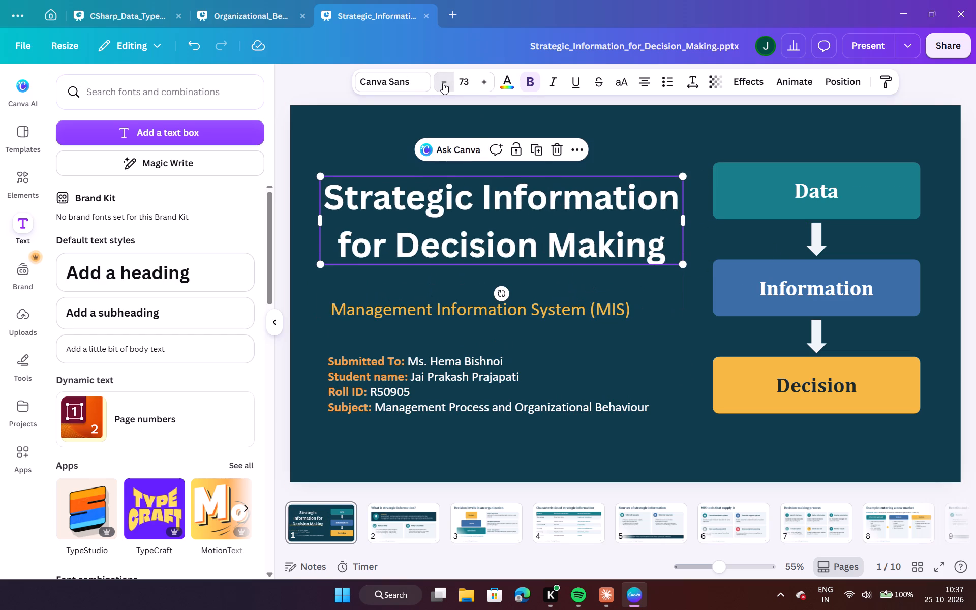
left_click(443, 83)
Align the heading with the left edge of the submission details and nudge the subtitle up slightly beneath it.
left_click_drag(611, 219, 622, 221)
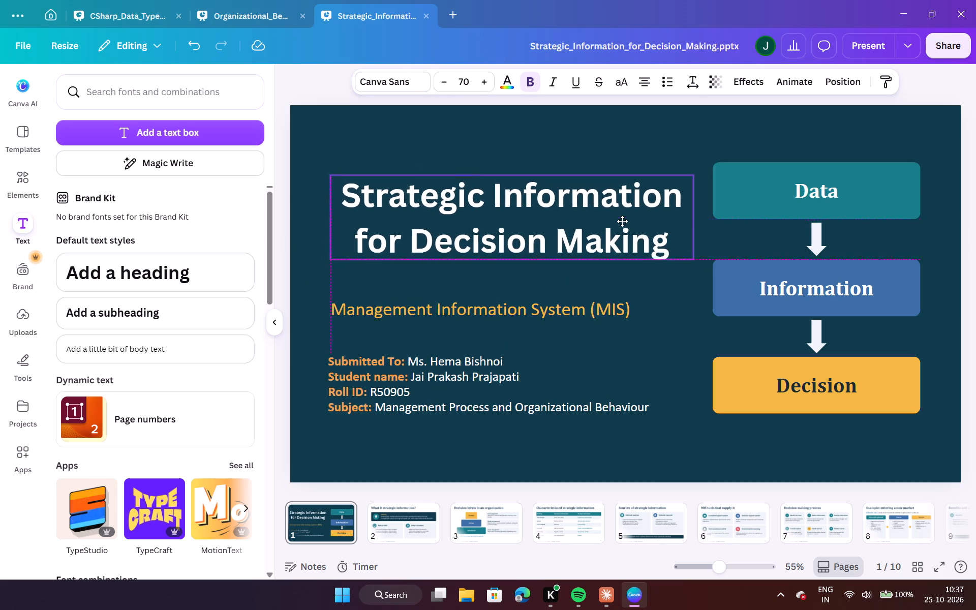
left_click_drag(622, 221, 621, 234)
left_click_drag(581, 320, 584, 316)
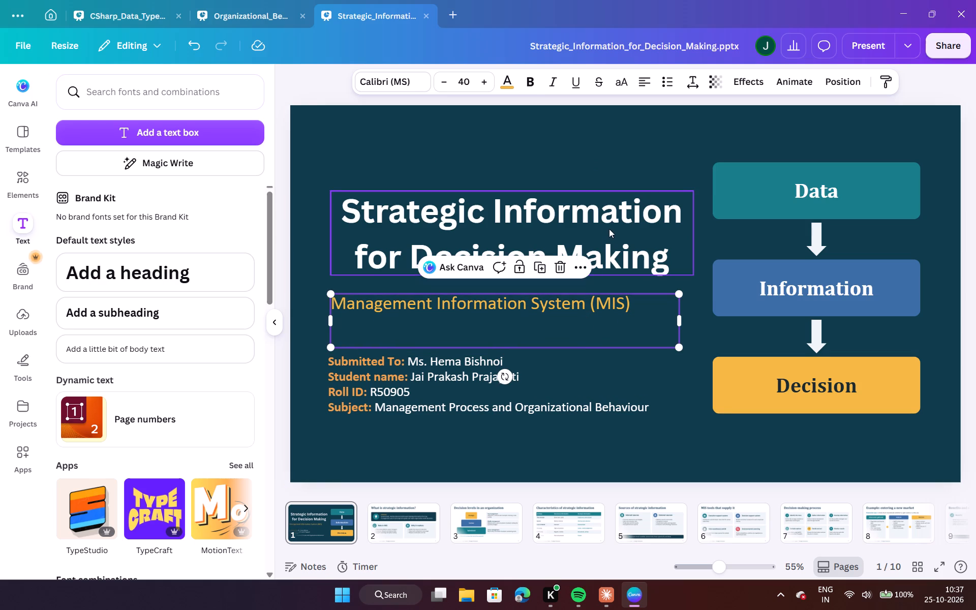
left_click_drag(609, 231, 605, 218)
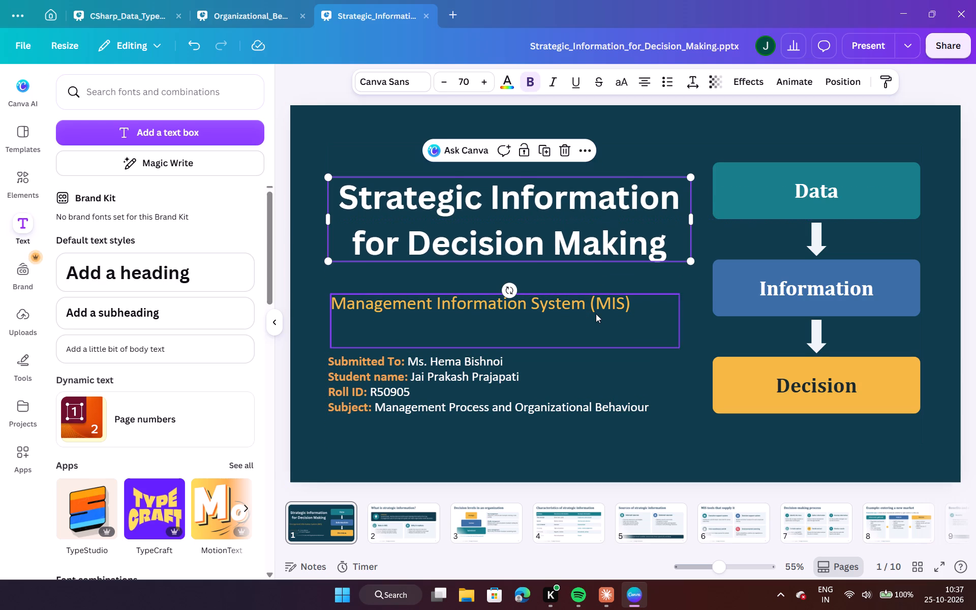
Delete the "Management Information System (MIS)" subtitle from the title slide.
left_click(619, 303)
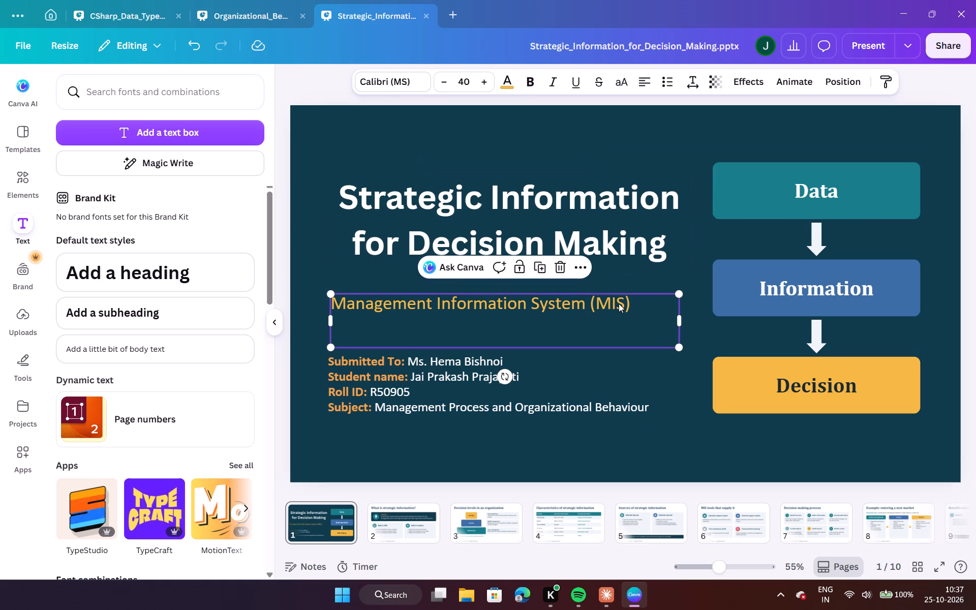
key("Delete")
Erase the end of the Subject line in the submission details and enter "Information" in its place.
left_click(646, 407)
double_click(644, 409)
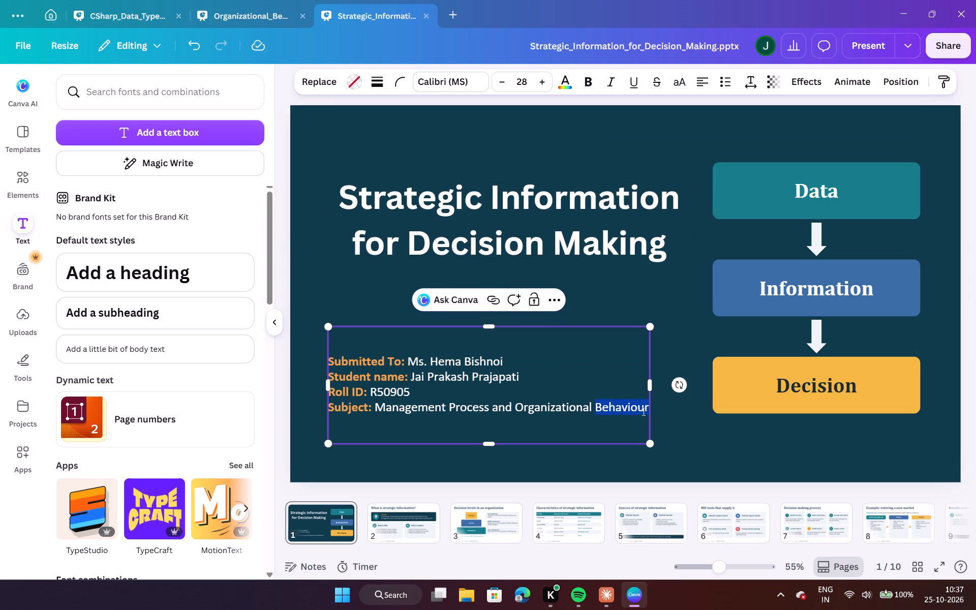
key("BackSpace")
key("BackSpace")
key("BackSpace")
key("BackSpace")
key("BackSpace")
key("BackSpace")
key("BackSpace")
key("BackSpace")
key("BackSpace")
key("BackSpace")
key("BackSpace")
key("BackSpace")
key("BackSpace")
key("BackSpace")
key("BackSpace")
key("BackSpace")
key("BackSpace")
key("BackSpace")
key("BackSpace")
key("BackSpace")
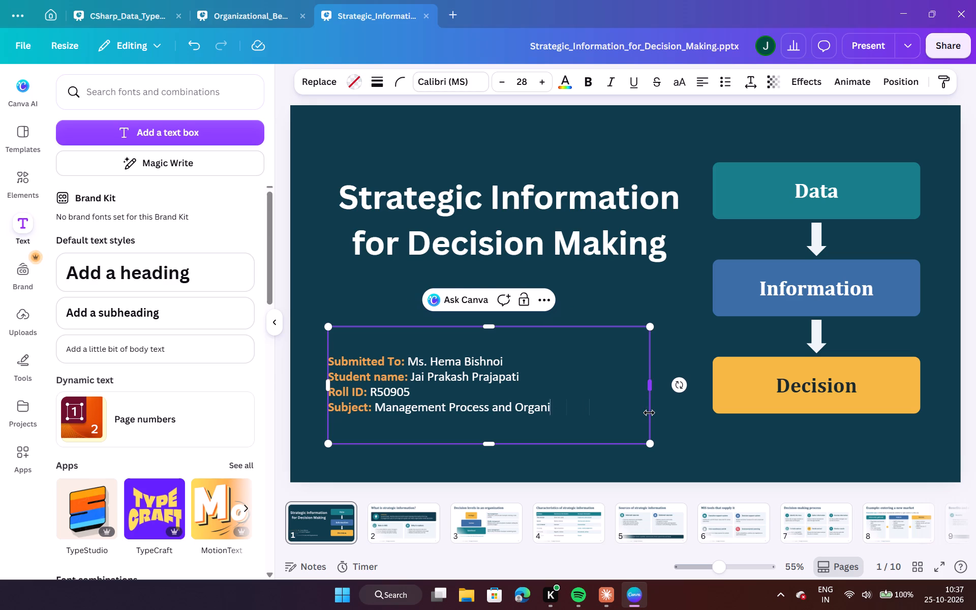
key("BackSpace")
key("BackSpace")
key("BackSpace")
key("BackSpace")
type("Information")
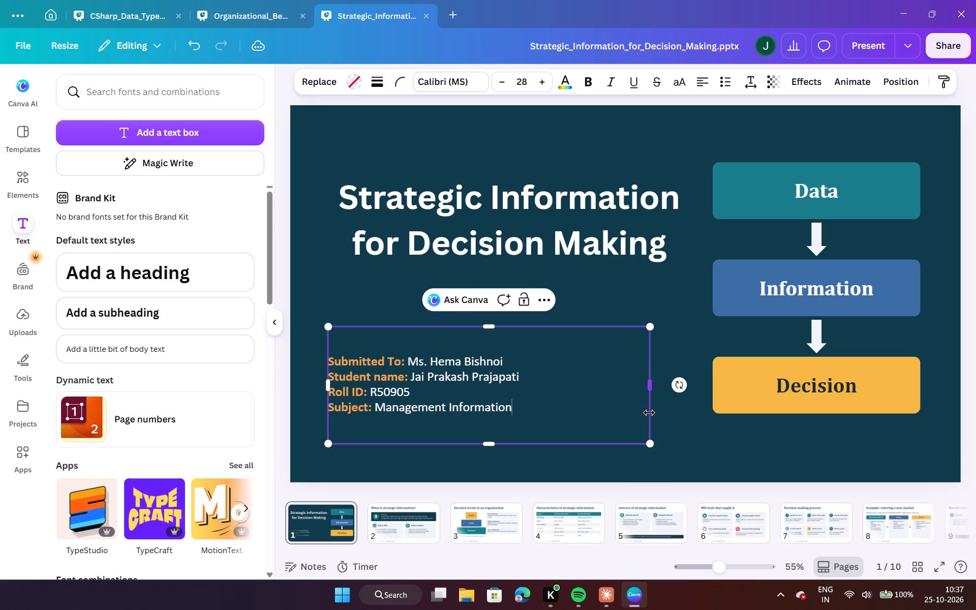
Complete the Subject line in the submission details by adding "System" after "Management Information".
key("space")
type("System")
Replace the teacher's name after "Ms." on the Submitted To line with the name of this subject's teacher.
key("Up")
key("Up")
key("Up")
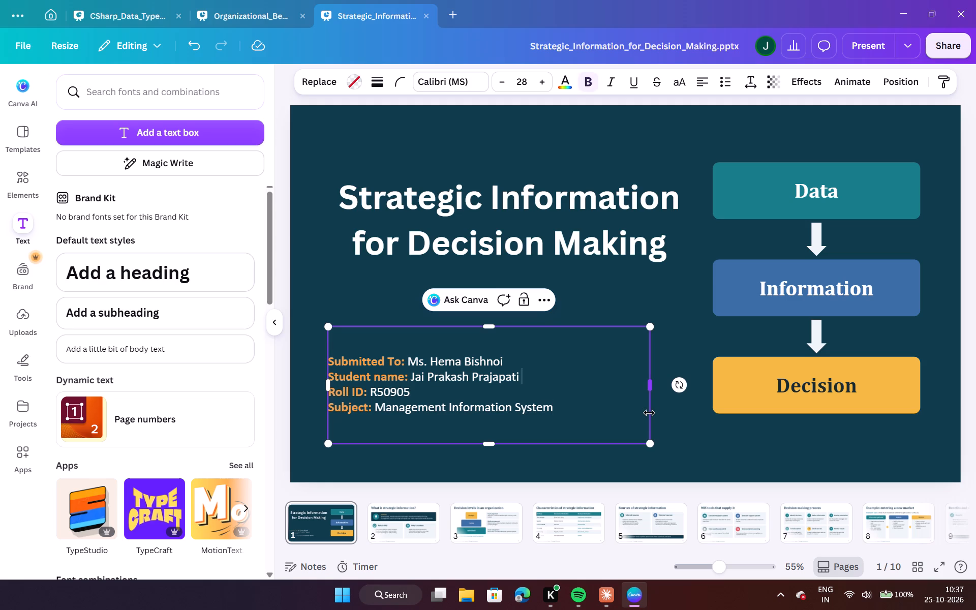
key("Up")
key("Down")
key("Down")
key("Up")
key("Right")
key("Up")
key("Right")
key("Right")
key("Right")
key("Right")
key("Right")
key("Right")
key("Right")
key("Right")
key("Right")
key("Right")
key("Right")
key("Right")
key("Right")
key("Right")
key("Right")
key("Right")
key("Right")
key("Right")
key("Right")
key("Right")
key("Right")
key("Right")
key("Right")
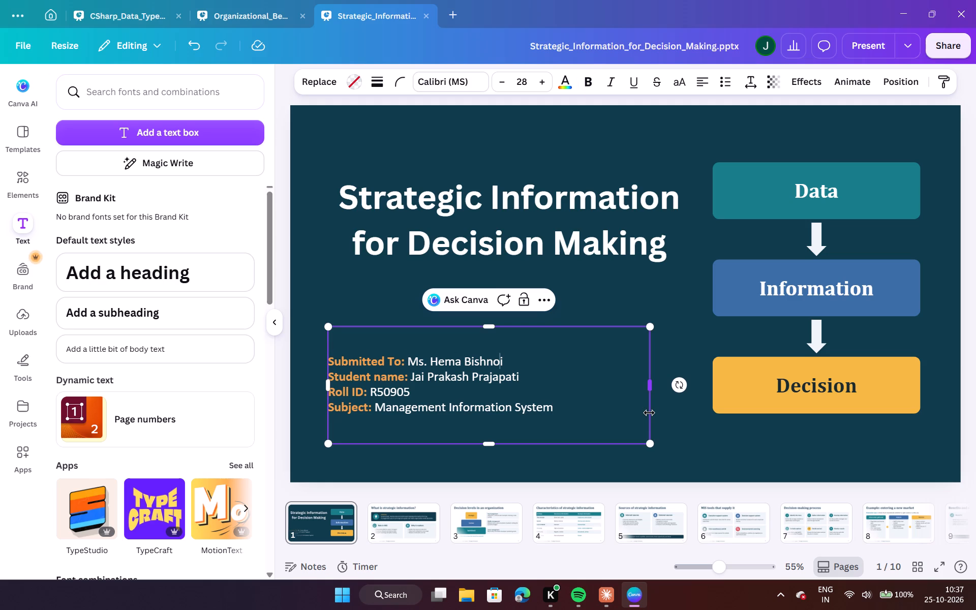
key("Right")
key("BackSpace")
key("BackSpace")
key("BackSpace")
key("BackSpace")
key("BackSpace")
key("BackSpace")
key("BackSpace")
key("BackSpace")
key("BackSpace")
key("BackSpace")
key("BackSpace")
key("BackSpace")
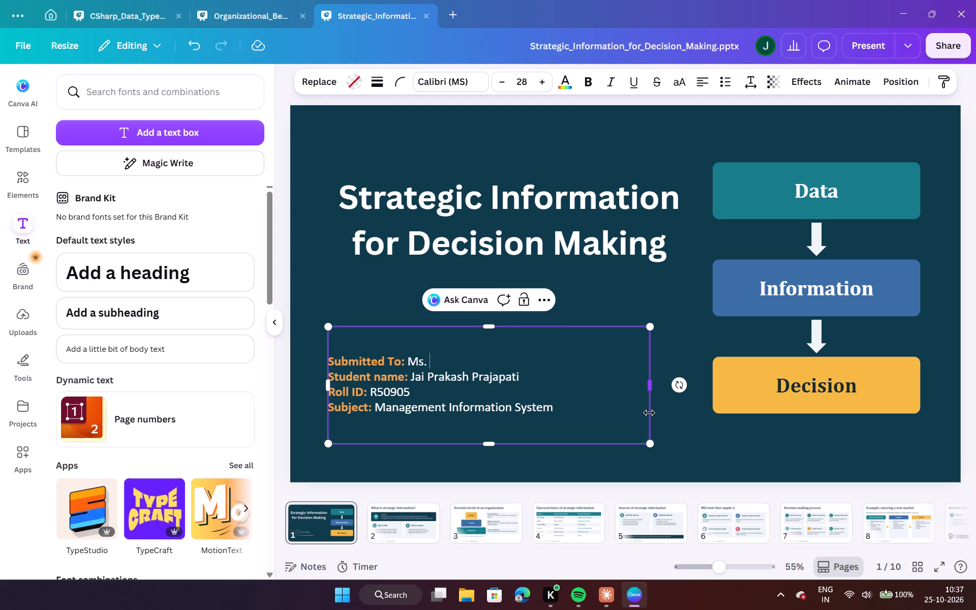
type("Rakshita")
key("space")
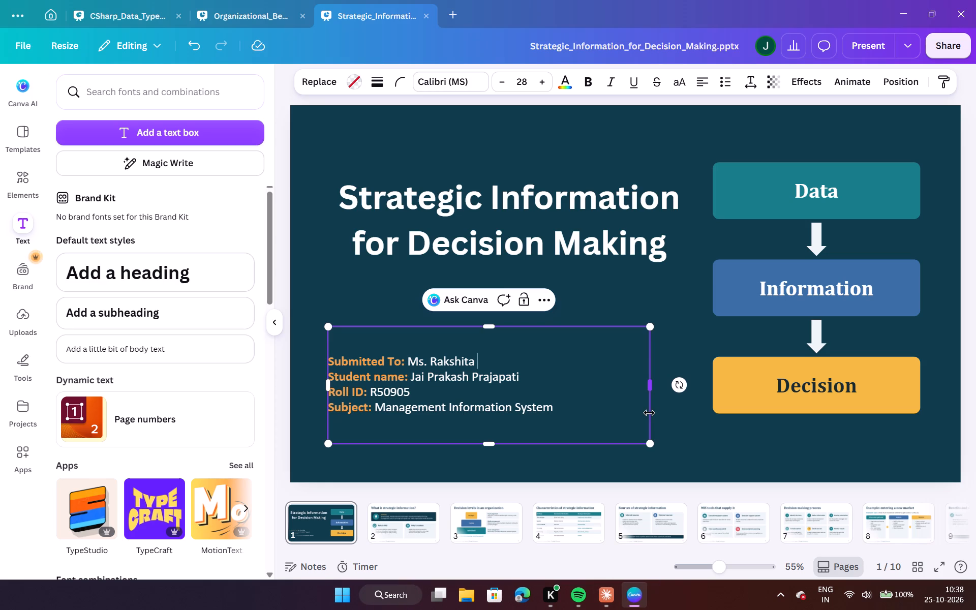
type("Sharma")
left_click(280, 144)
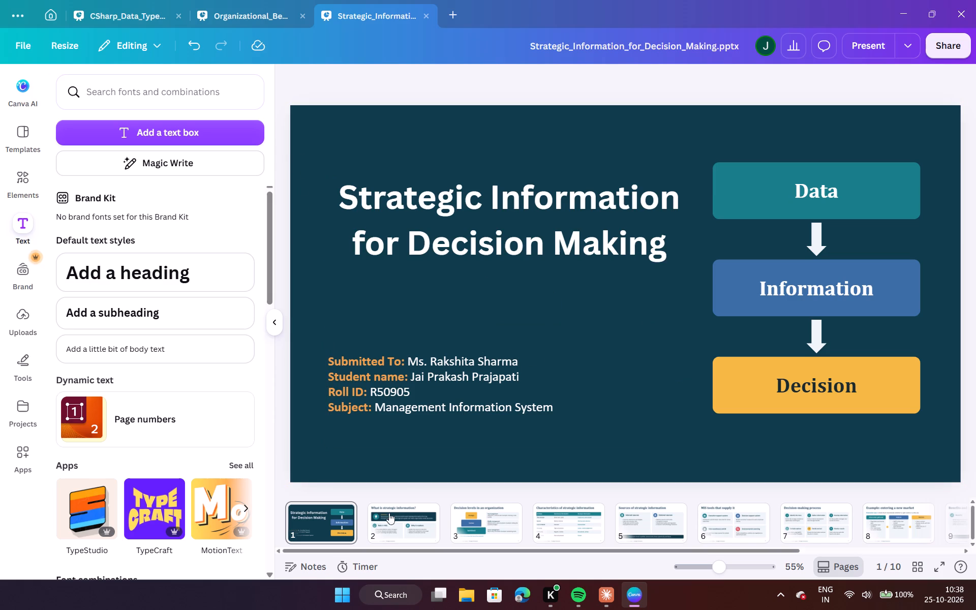
Copy the university logo from the Organizational_Behaviour_Unit3 title slide and paste it onto the Strategic Information title slide.
left_click(228, 10)
left_click(910, 131)
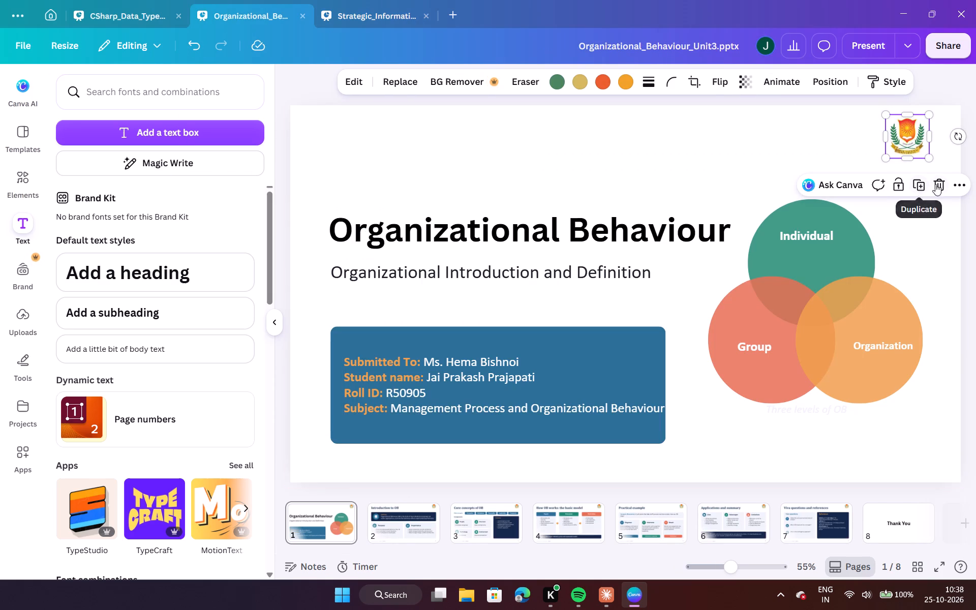
right_click(913, 136)
left_click(824, 148)
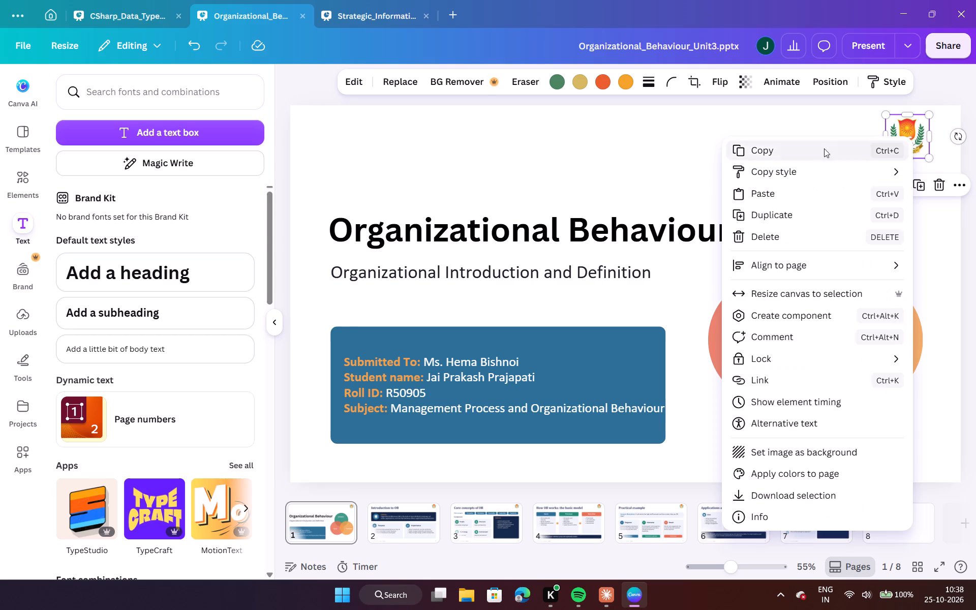
left_click(358, 7)
right_click(672, 161)
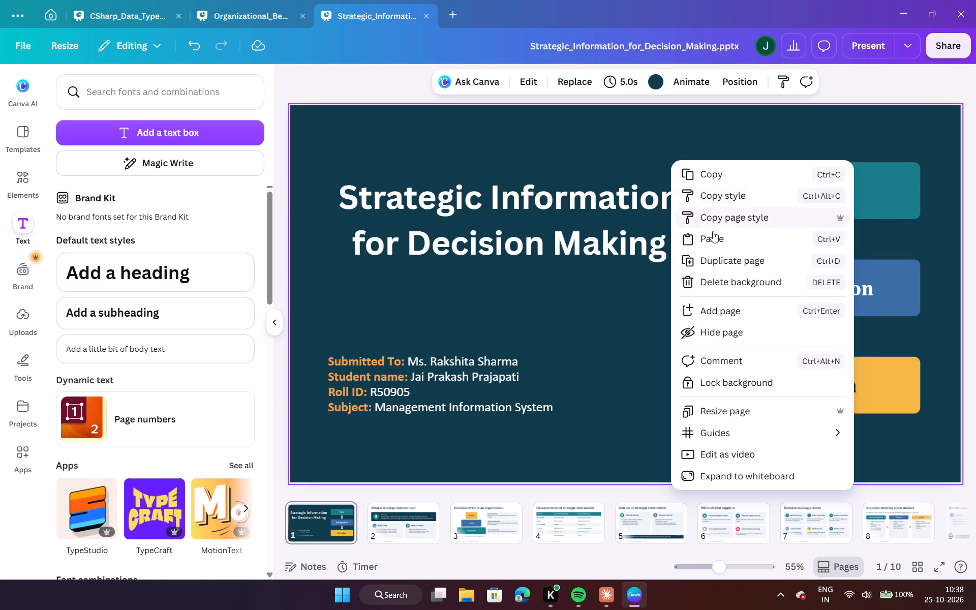
left_click(716, 237)
Paste the university logo onto slide 2, "What is strategic information?".
scroll(695, 242, "down", 1)
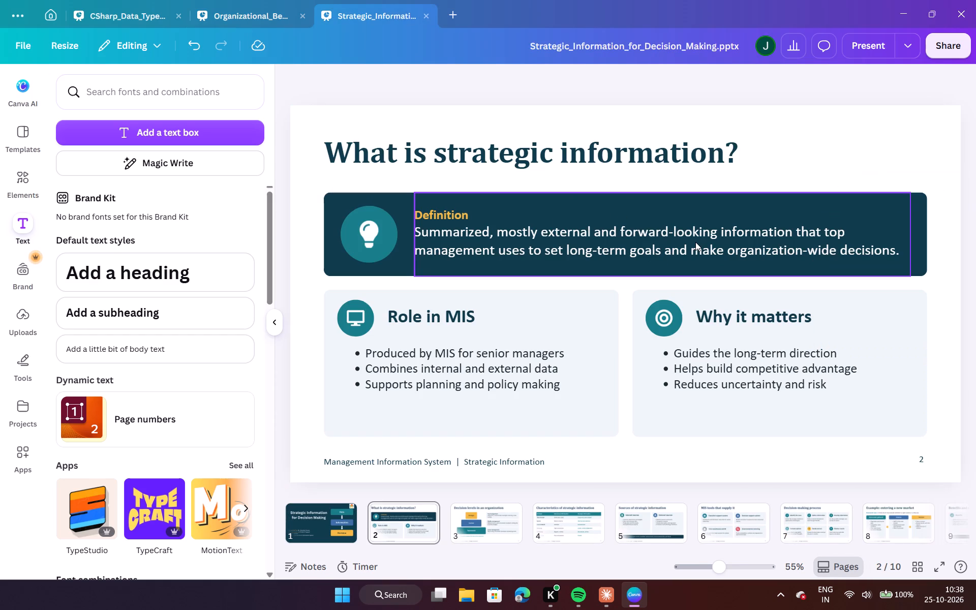
right_click(768, 170)
left_click(800, 232)
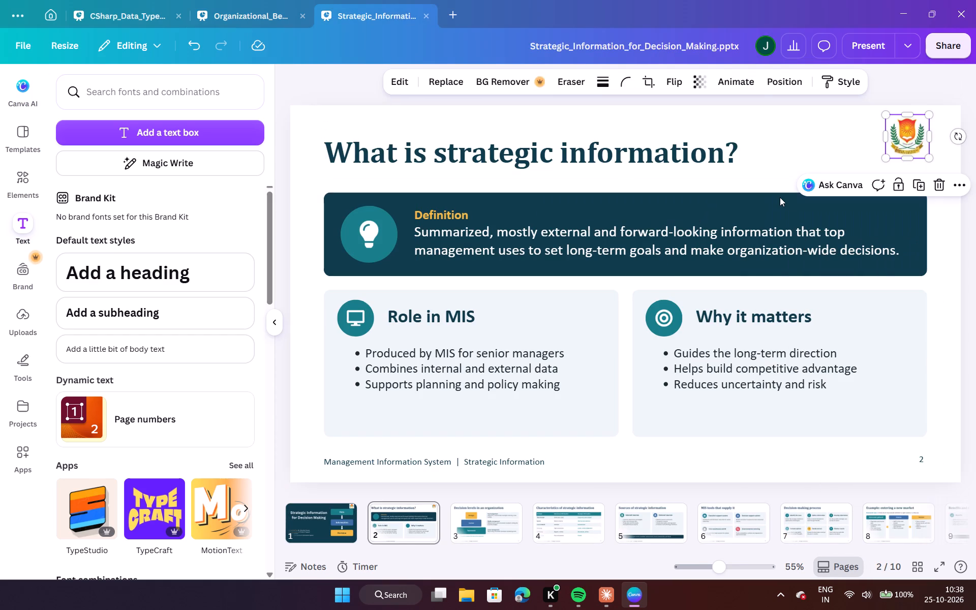
Paste the copied college logo onto slides 3 to 6 of the Strategic Information deck.
scroll(780, 197, "down", 1)
right_click(780, 197)
left_click(817, 256)
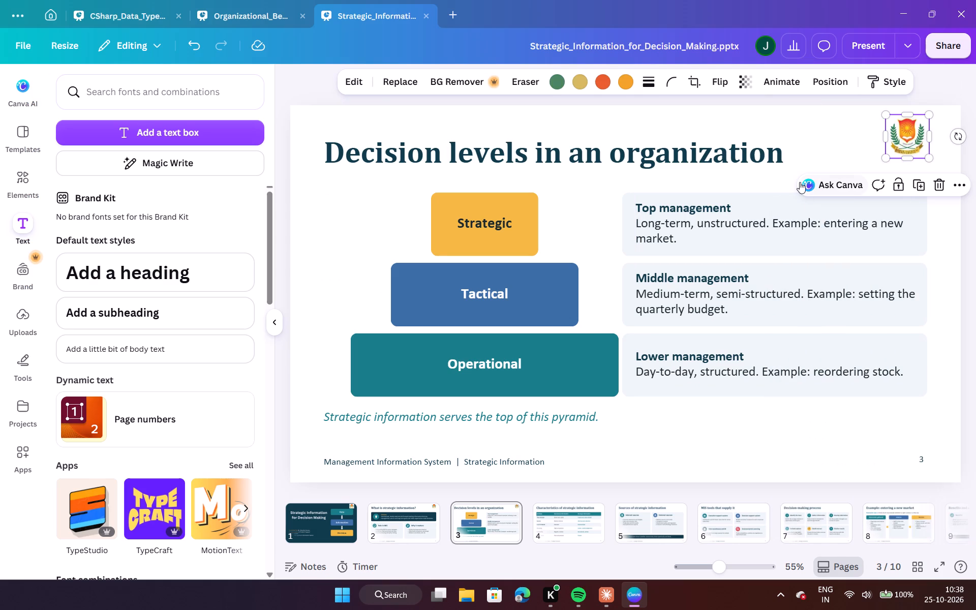
scroll(800, 182, "down", 1)
right_click(800, 182)
left_click(831, 260)
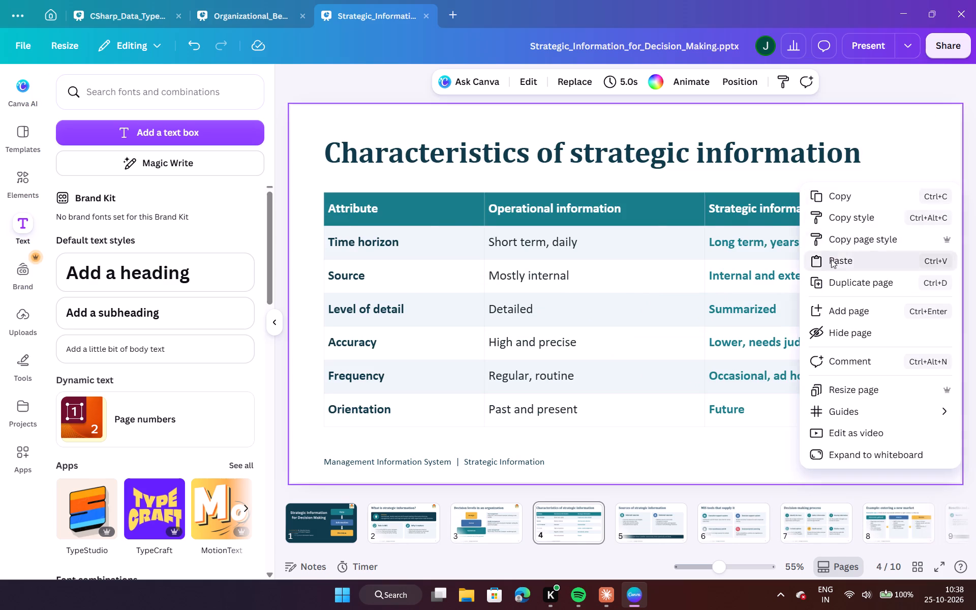
scroll(793, 172, "down", 1)
right_click(792, 172)
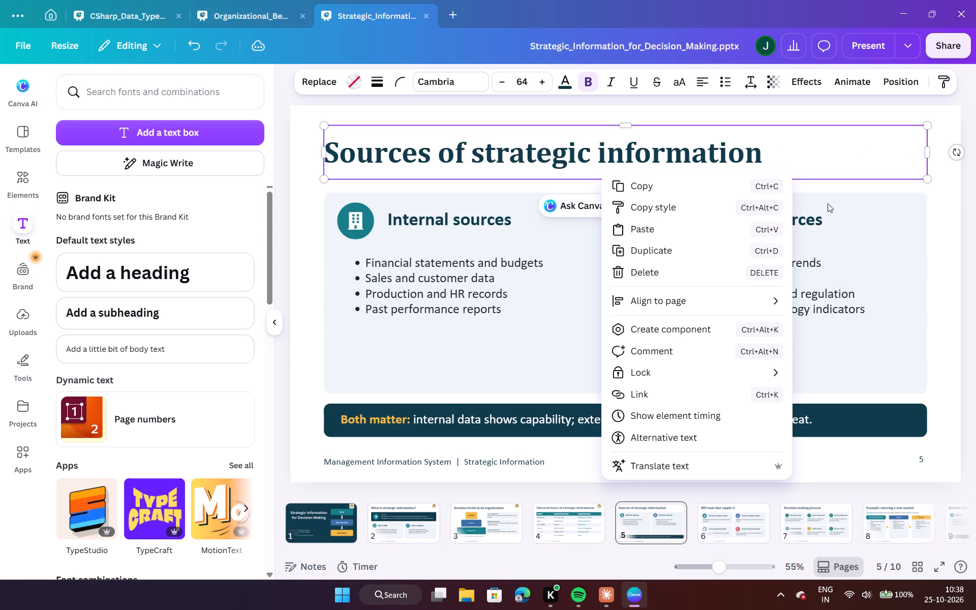
left_click(746, 222)
scroll(746, 175, "down", 1)
right_click(746, 175)
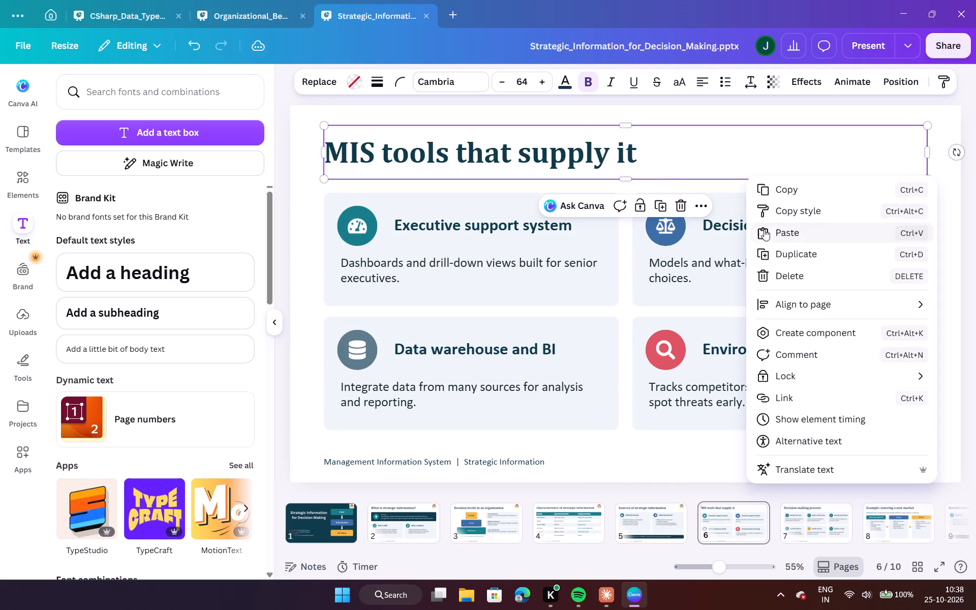
left_click(764, 229)
Paste the college logo onto slides 7, 8 and 9.
scroll(758, 173, "down", 1)
right_click(758, 173)
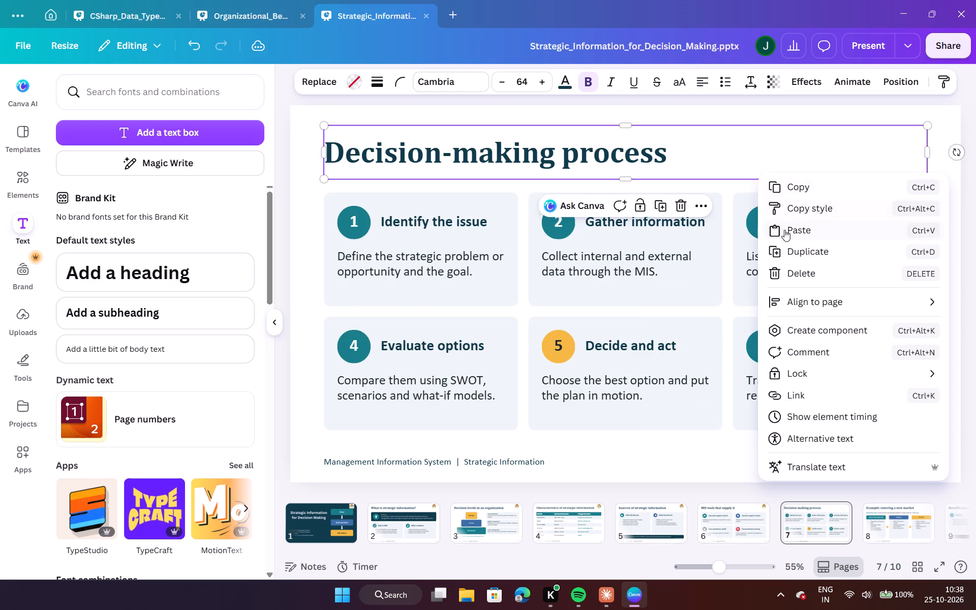
left_click(786, 232)
scroll(767, 181, "down", 1)
right_click(767, 181)
left_click(794, 257)
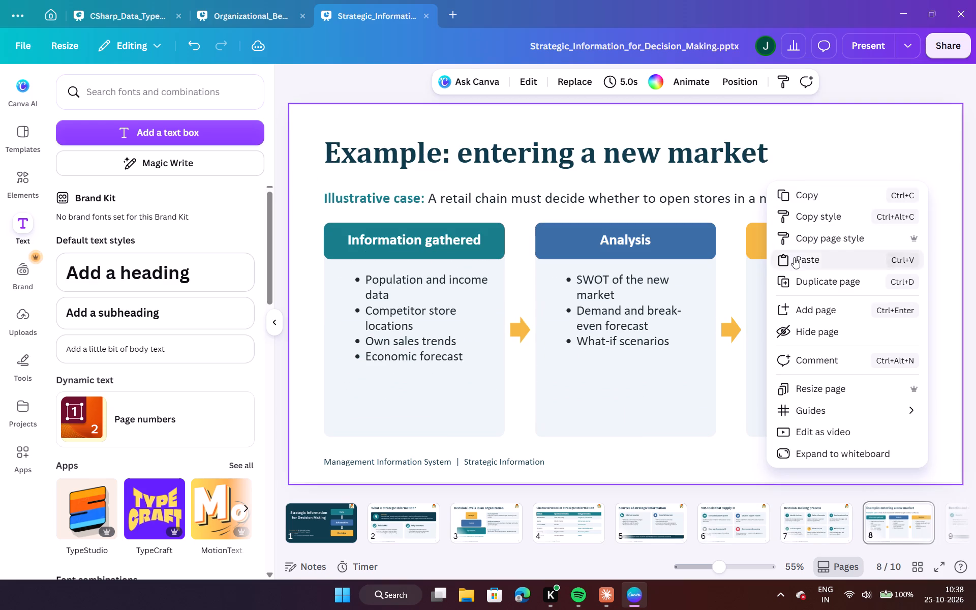
scroll(780, 184, "down", 1)
right_click(780, 184)
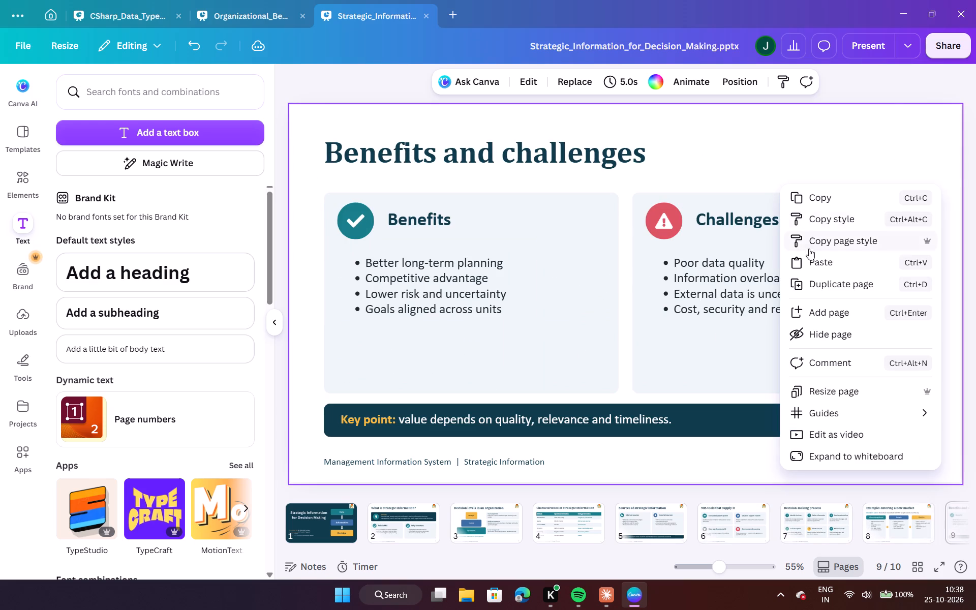
left_click(808, 258)
Delete all the content of slide 10, "Key takeaways and references", leaving only its dark background.
scroll(771, 187, "down", 1)
right_click(771, 184)
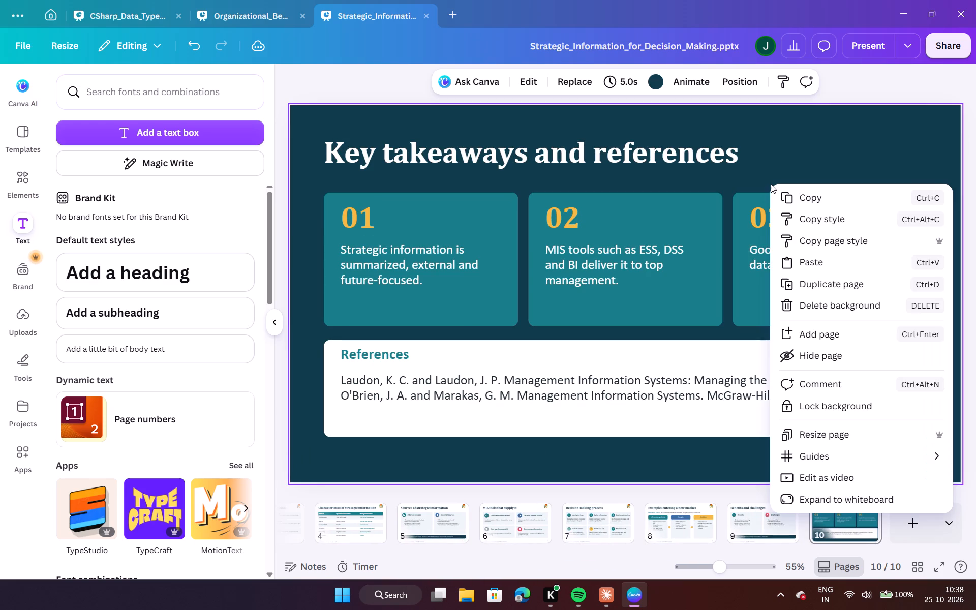
left_click(768, 151)
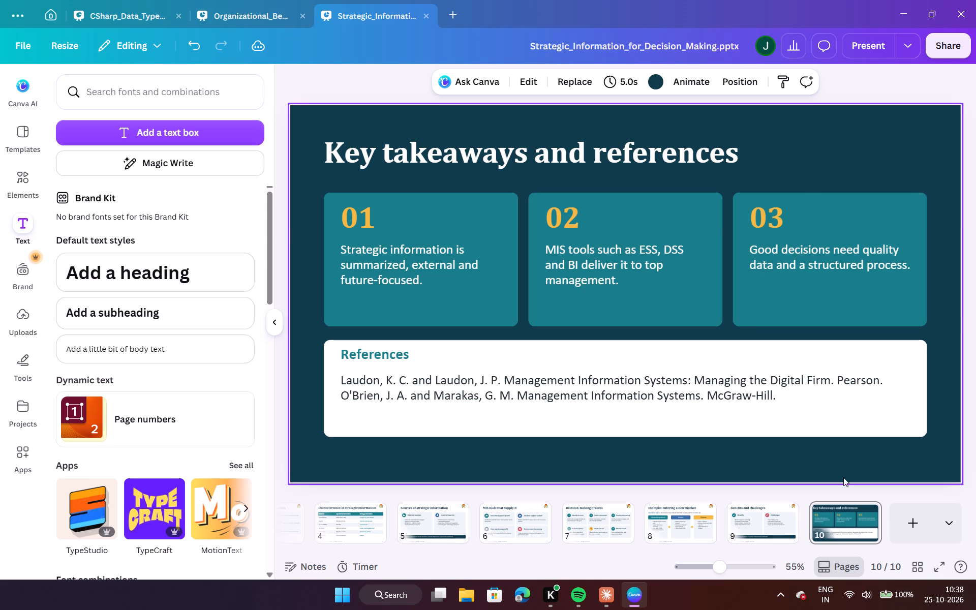
left_click(870, 403)
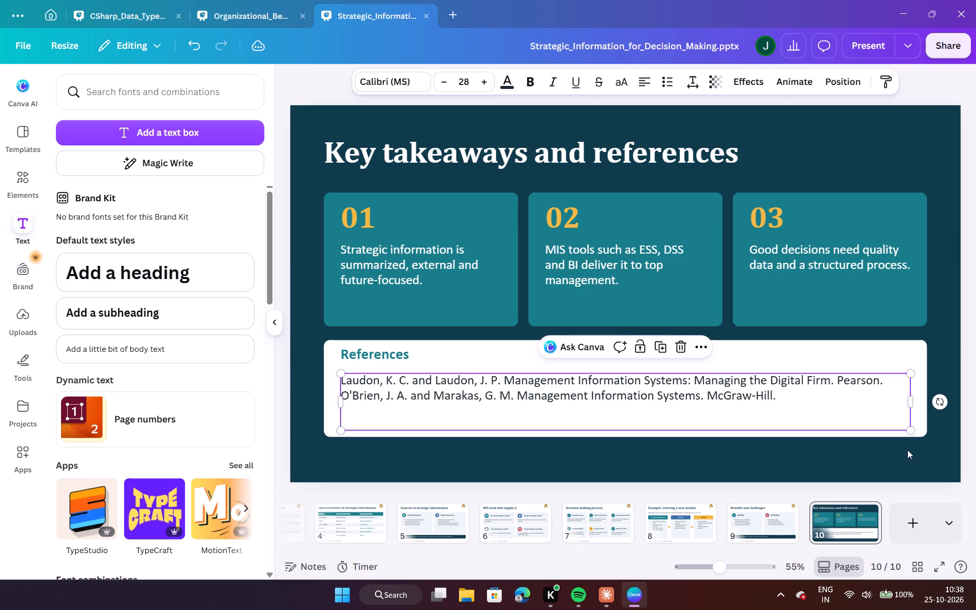
left_click_drag(926, 454, 462, 124)
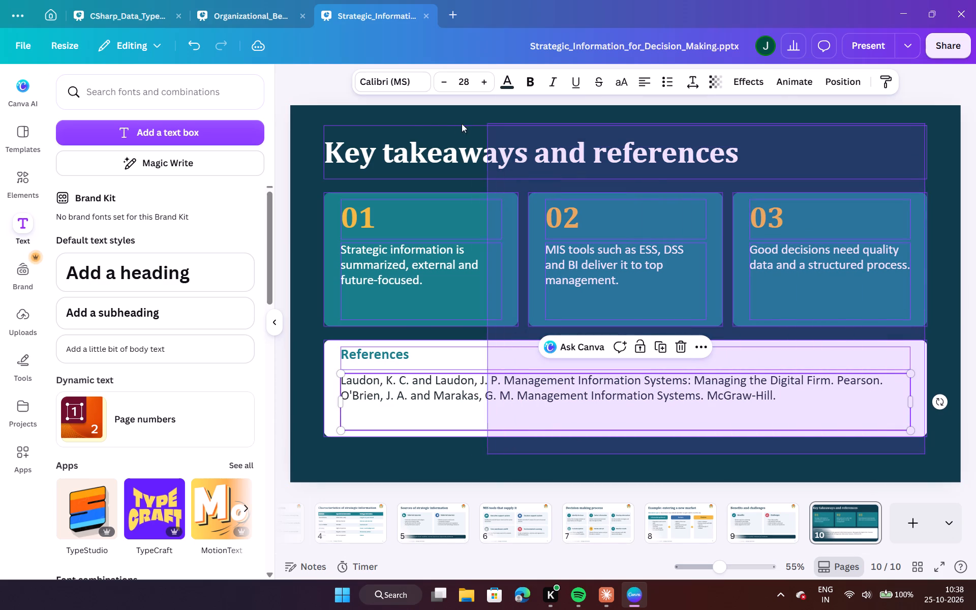
left_click_drag(462, 124, 396, 127)
key("Delete")
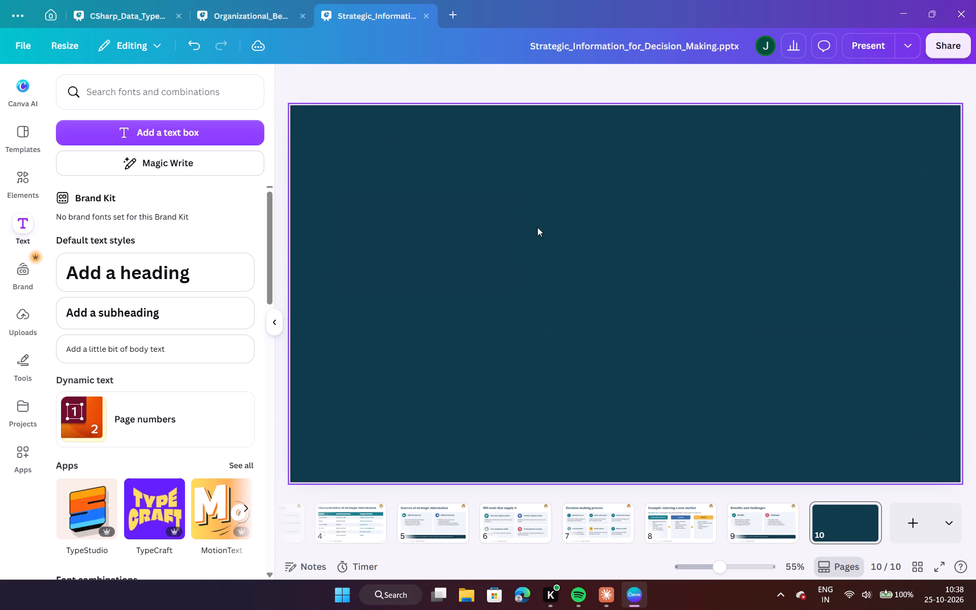
Add a heading reading "Thank You" to the emptied slide 10.
left_click(164, 271)
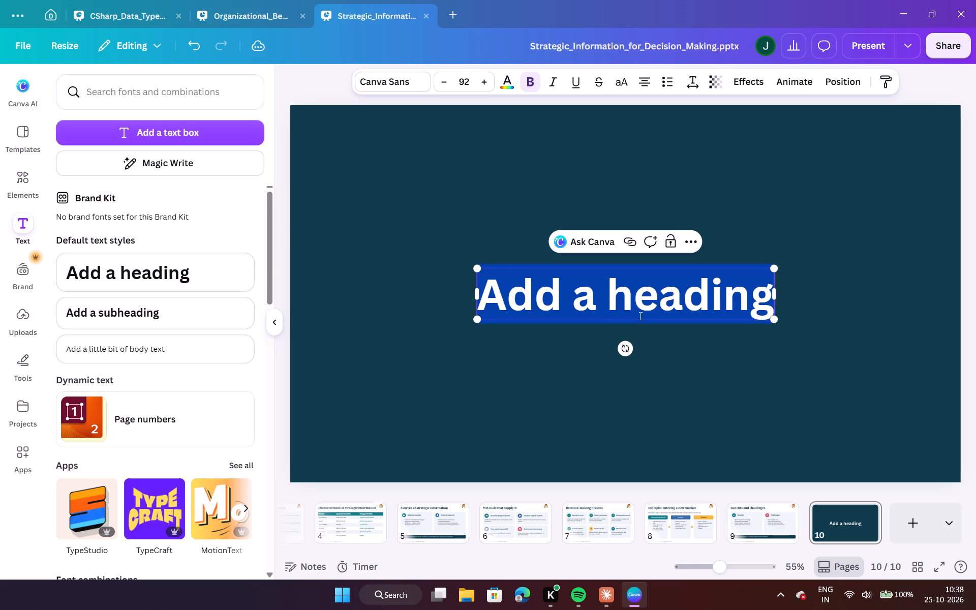
type("Thank You")
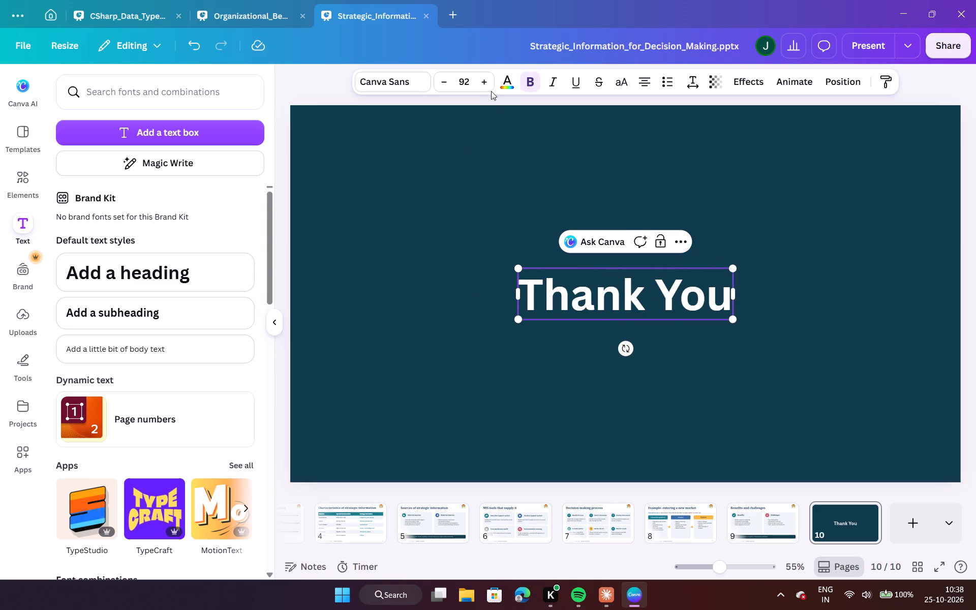
left_click(828, 255)
left_click(699, 278)
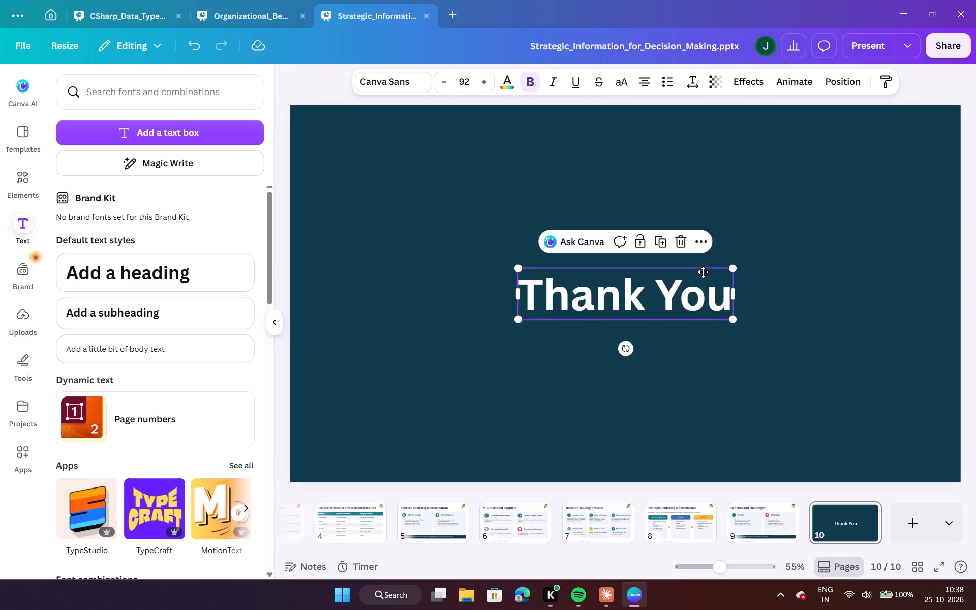
In the Organizational Behaviour deck, enlarge the closing slide's "Thank You" text to size 125 and centre it on the page.
left_click(274, 11)
left_click(898, 536)
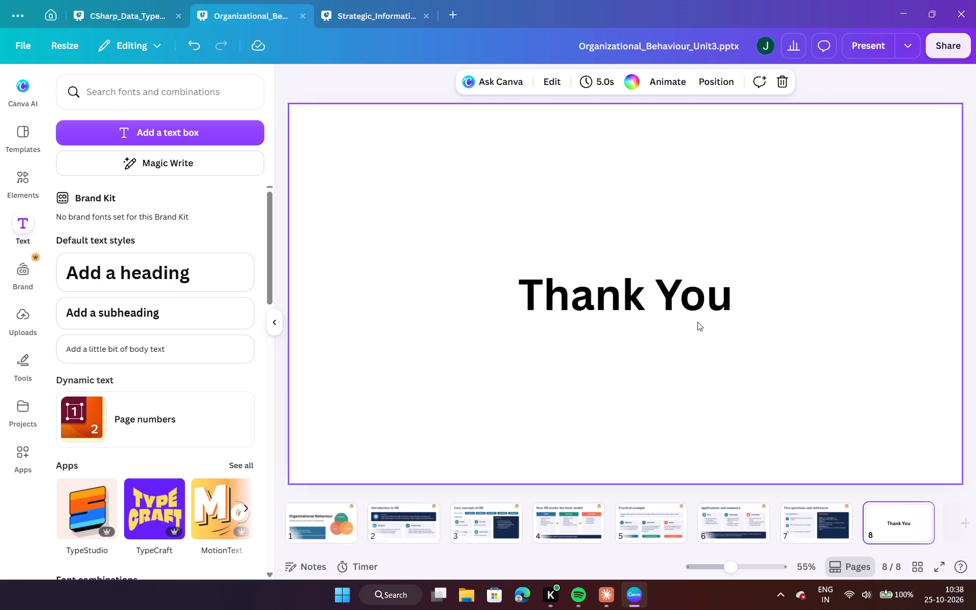
left_click(685, 292)
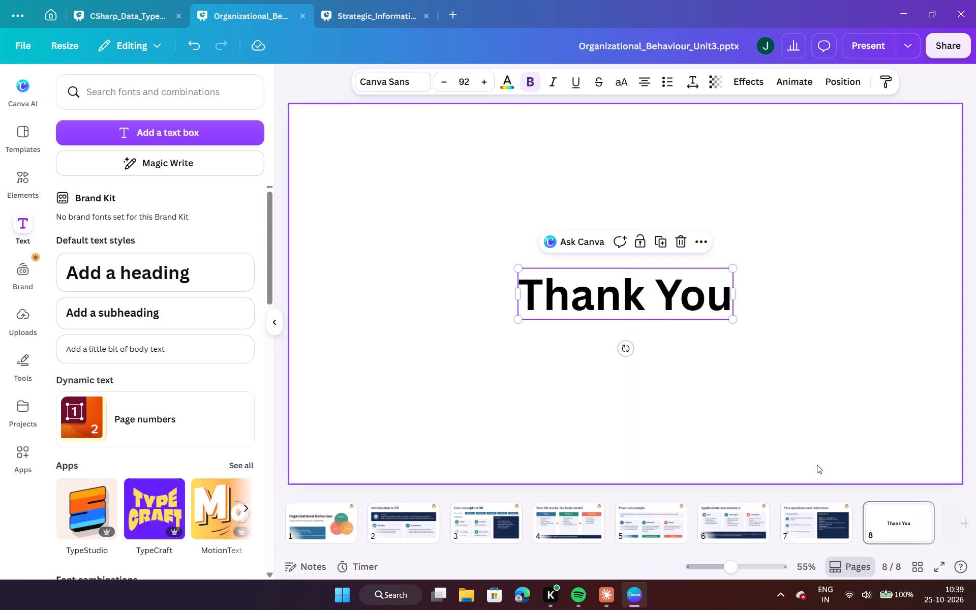
left_click_drag(734, 318, 806, 361)
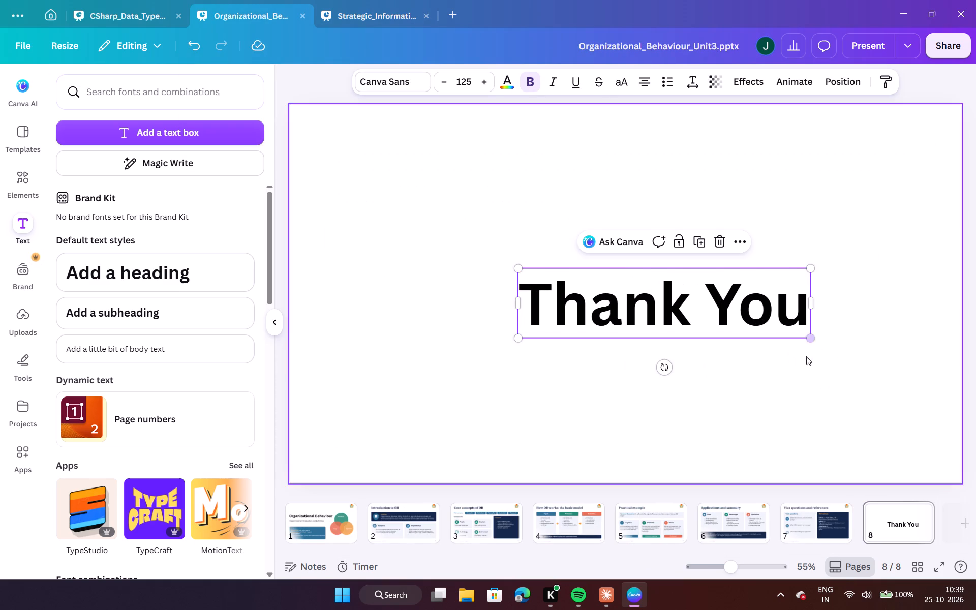
left_click_drag(774, 284, 728, 269)
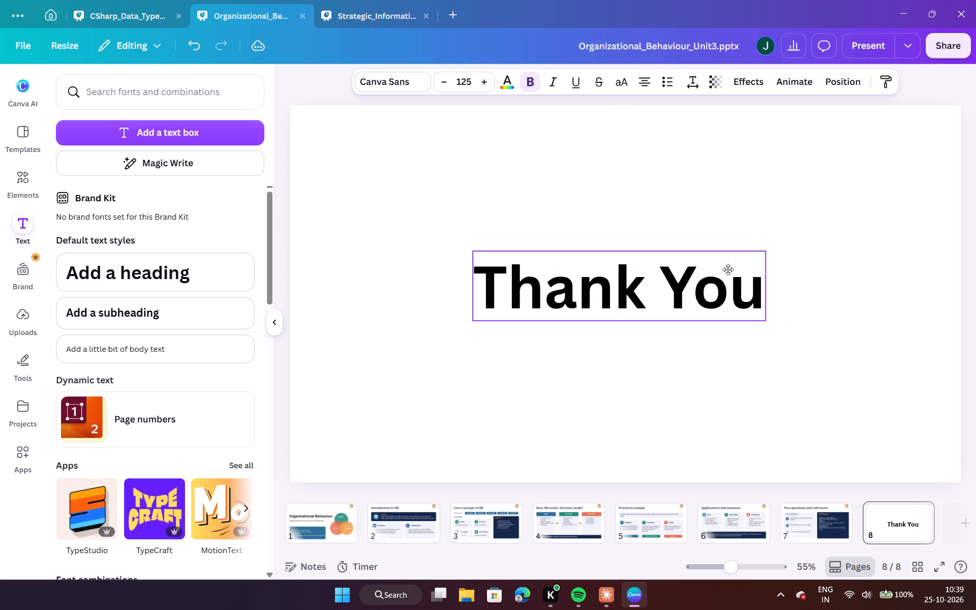
left_click_drag(728, 269, 734, 274)
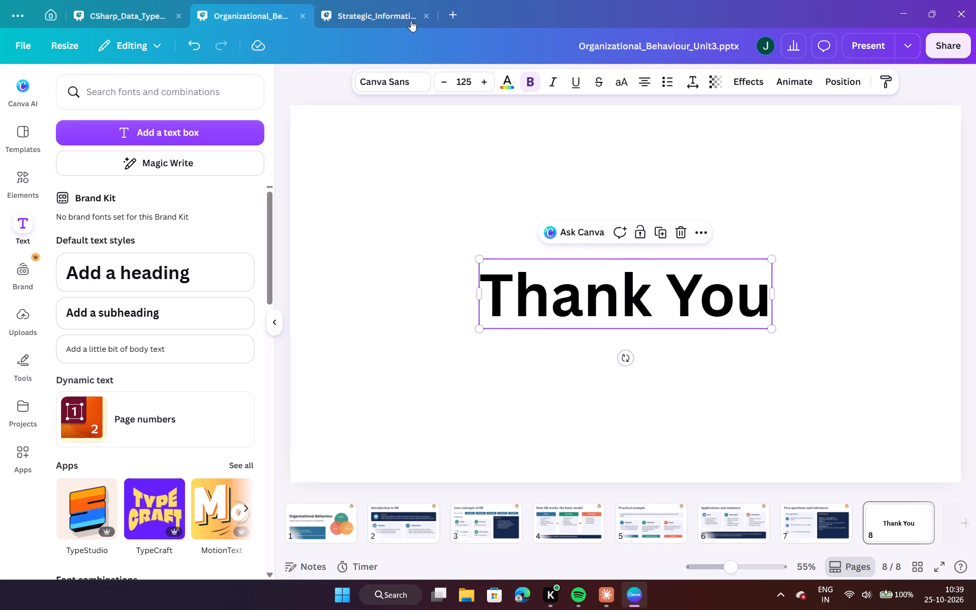
In the Strategic Information deck, enlarge the closing slide's "Thank You" text to size 125 and centre it on the page.
left_click(373, 13)
left_click_drag(733, 317, 749, 328)
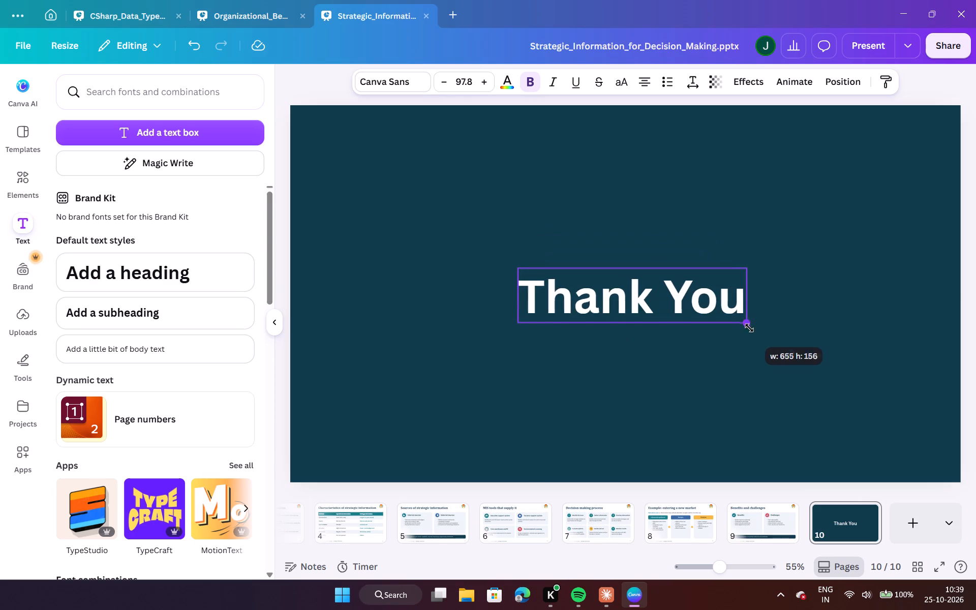
left_click_drag(749, 328, 796, 346)
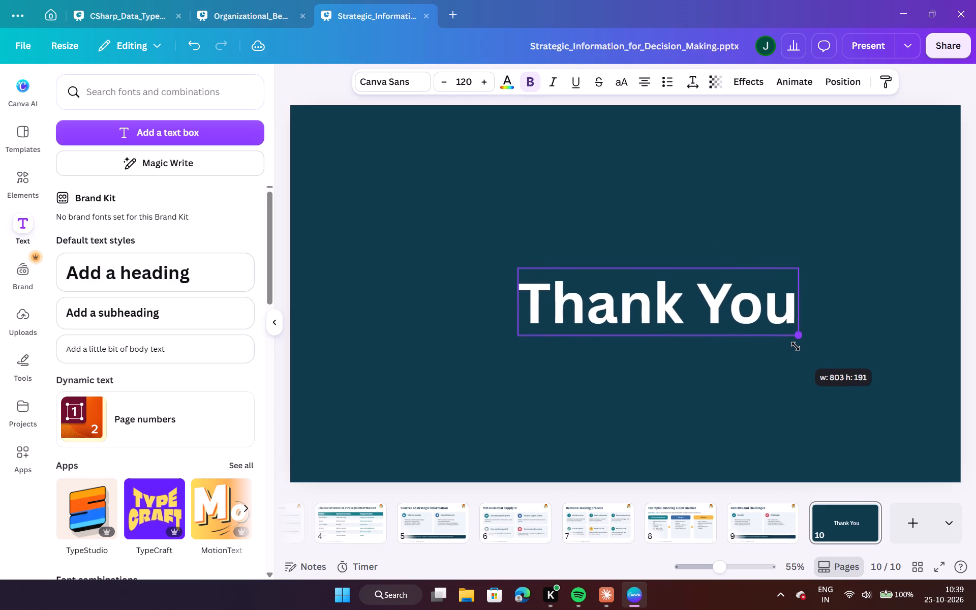
left_click_drag(796, 346, 808, 346)
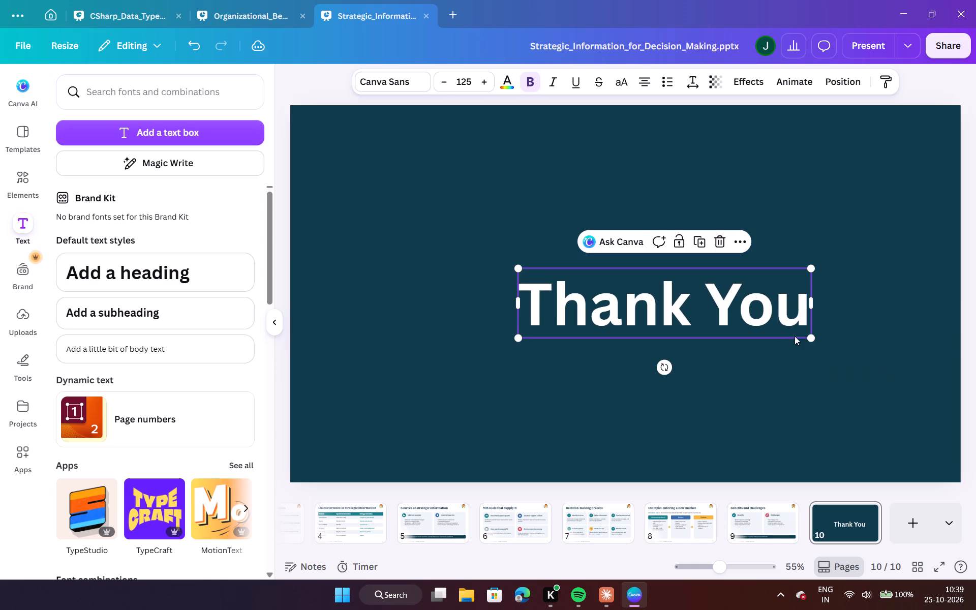
left_click_drag(765, 279, 730, 276)
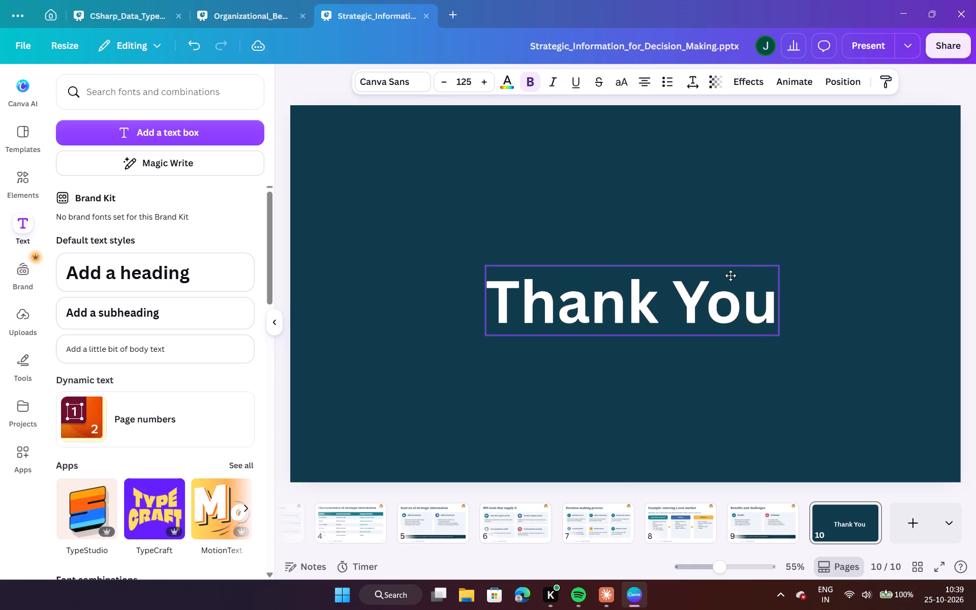
left_click_drag(730, 276, 736, 268)
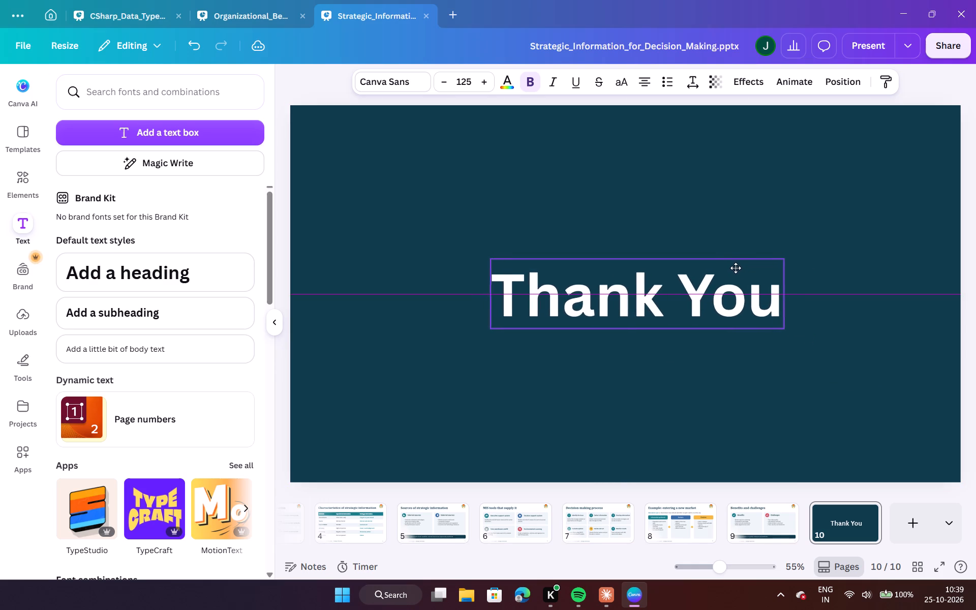
left_click_drag(736, 268, 725, 268)
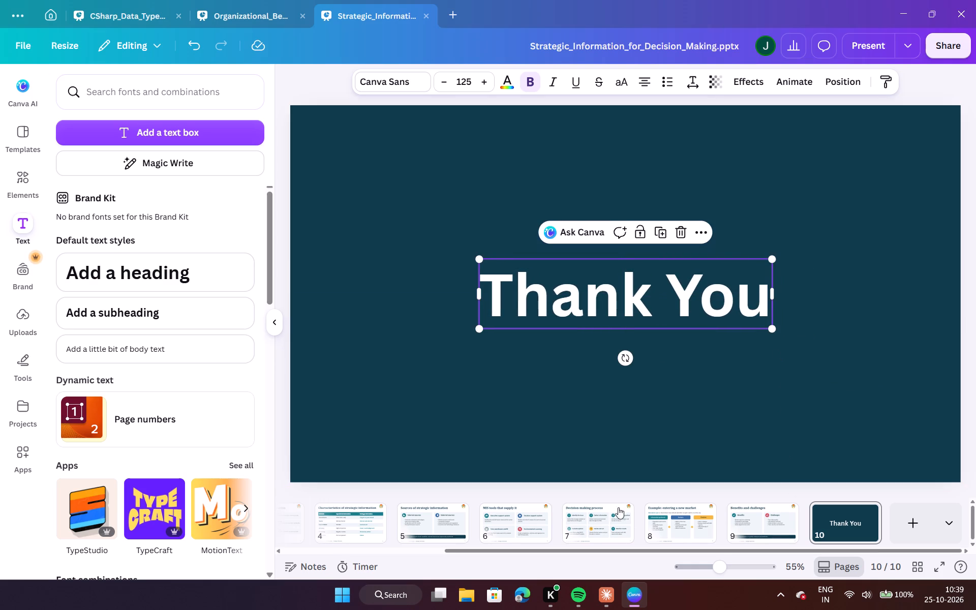
On slide 1 of the Strategic Information deck, move the whole Data, Information and Decision flow diagram slightly lower, clear of the logo.
scroll(614, 516, "up", 5)
left_click(320, 510)
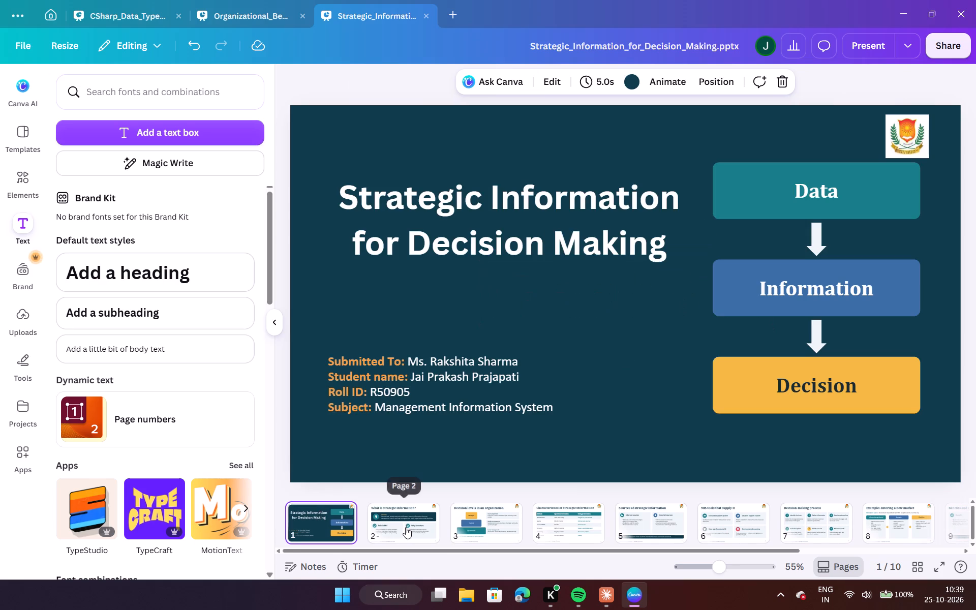
left_click_drag(703, 142, 859, 418)
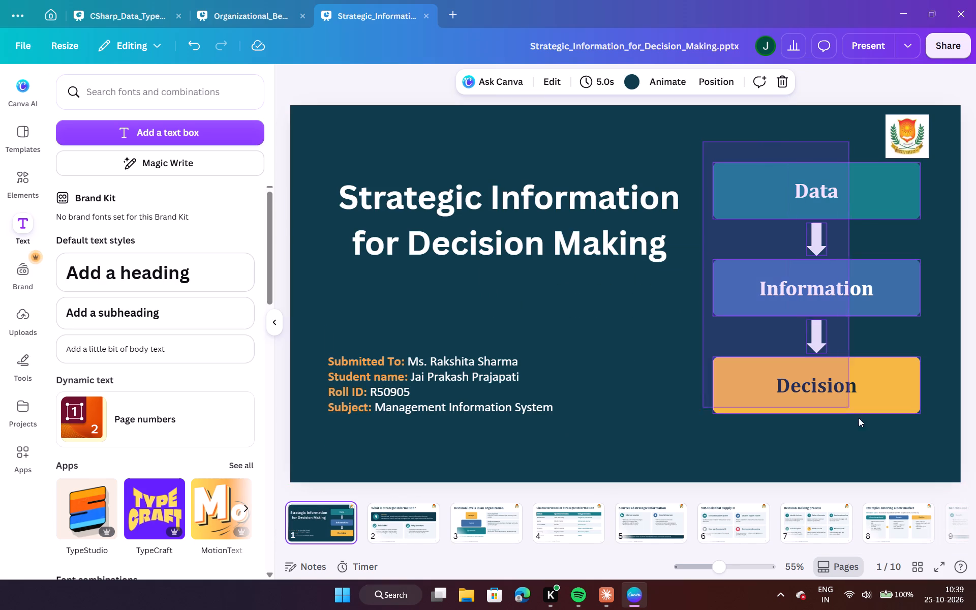
left_click_drag(859, 418, 884, 444)
left_click_drag(850, 201, 851, 212)
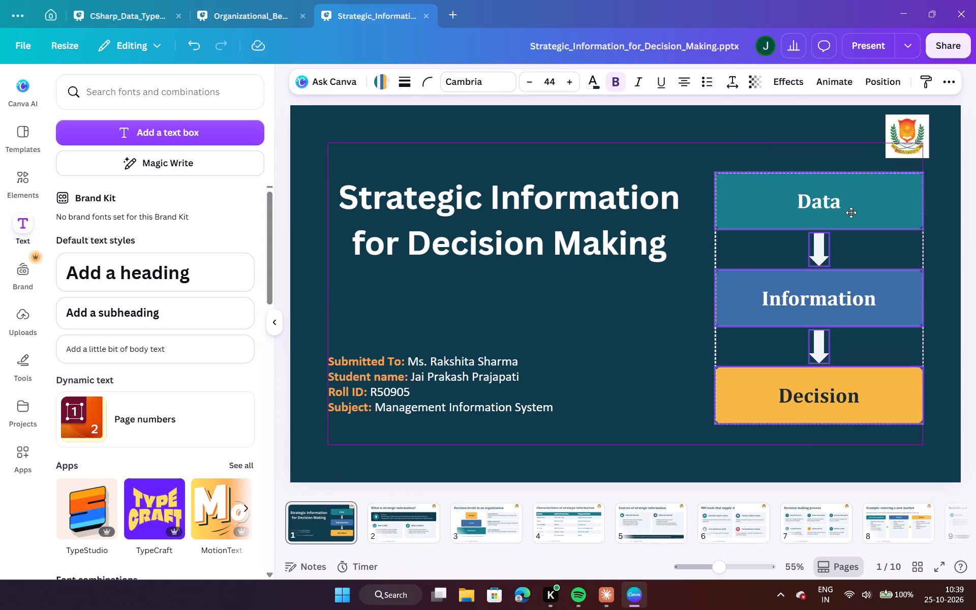
left_click_drag(851, 212, 851, 216)
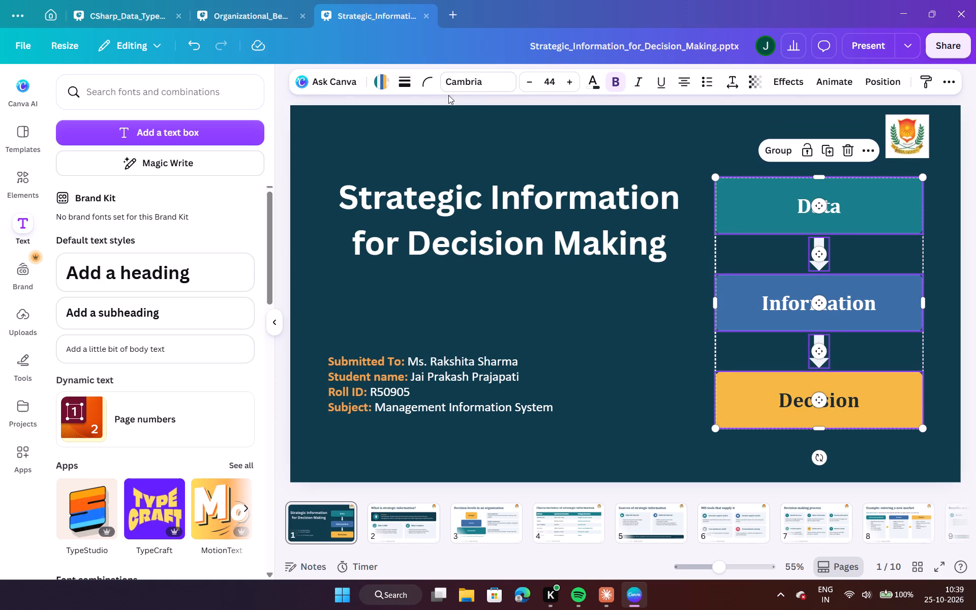
left_click(448, 95)
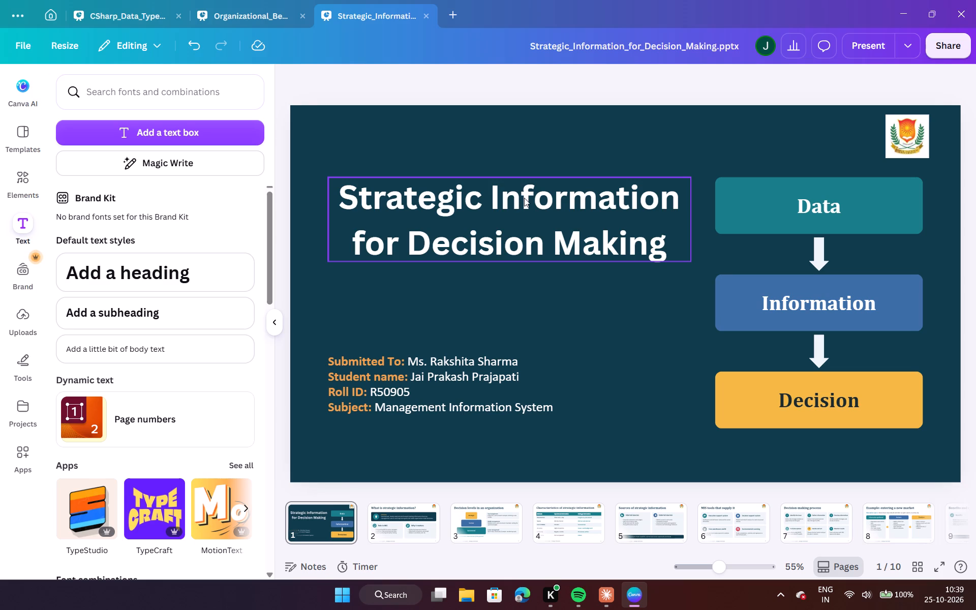
Move the title "Strategic Information for Decision Making" slightly lower on slide 1.
left_click_drag(537, 217, 534, 225)
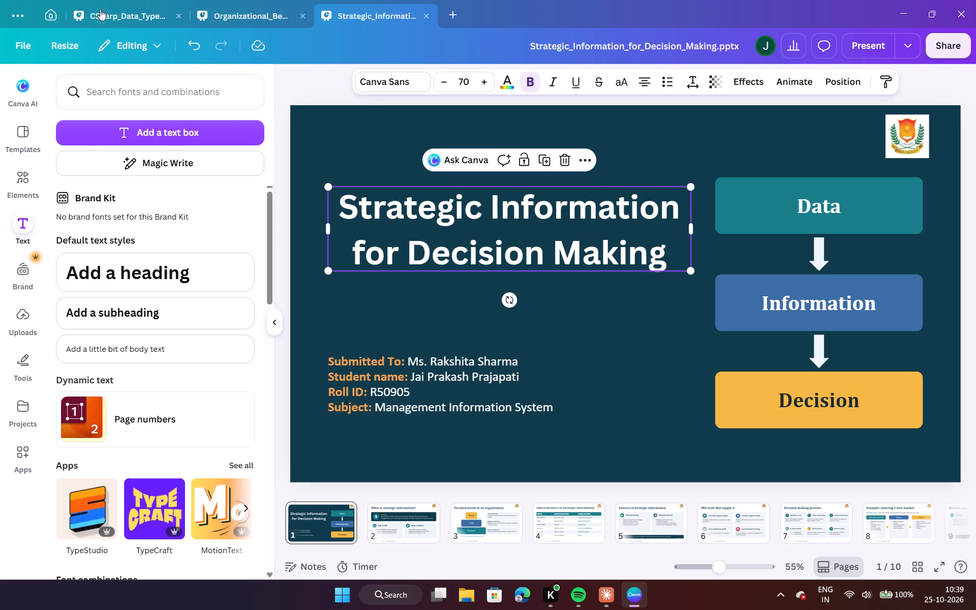
In the C# Data Types deck, move the title and the subtitle "Overview and Classification" slightly higher on slide 1.
left_click(100, 14)
left_click(451, 279)
left_click(521, 344)
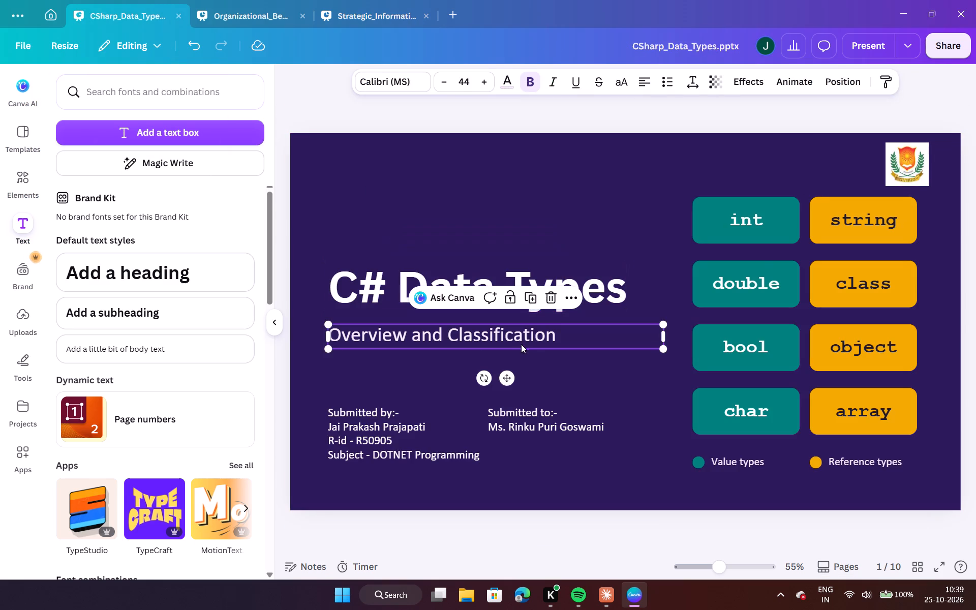
left_click_drag(591, 277, 592, 263)
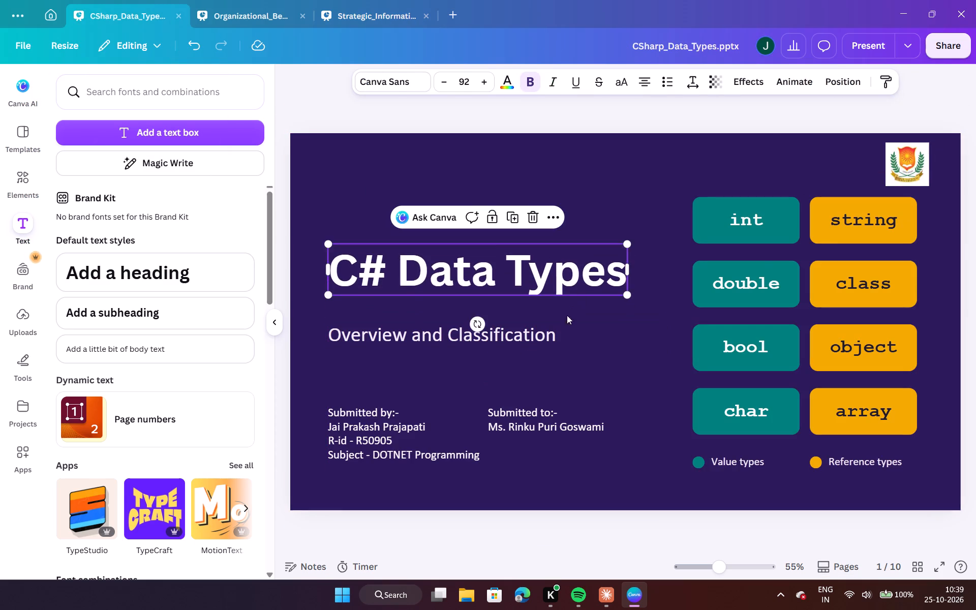
left_click_drag(558, 338, 559, 327)
Review the title slides of the Organizational Behaviour, Strategic Information and C# Data Types decks for layout.
left_click(244, 21)
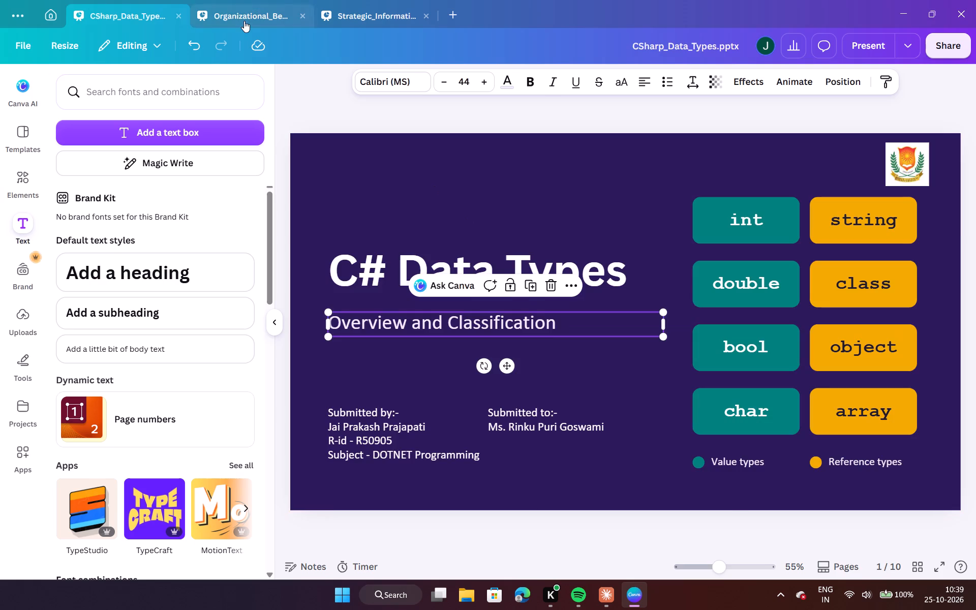
scroll(432, 523, "up", 4)
left_click(309, 514)
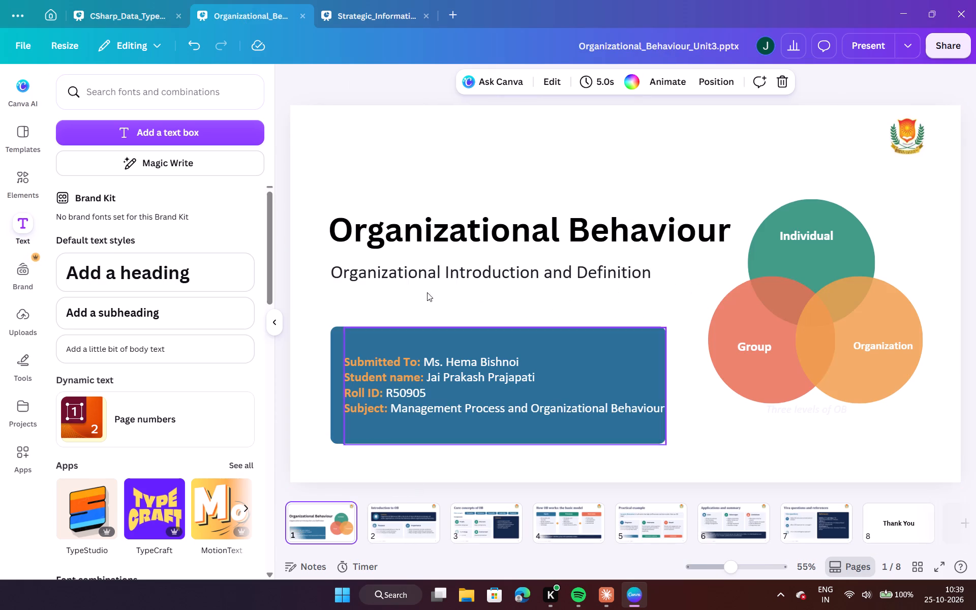
left_click(486, 229)
double_click(514, 233)
left_click(537, 232)
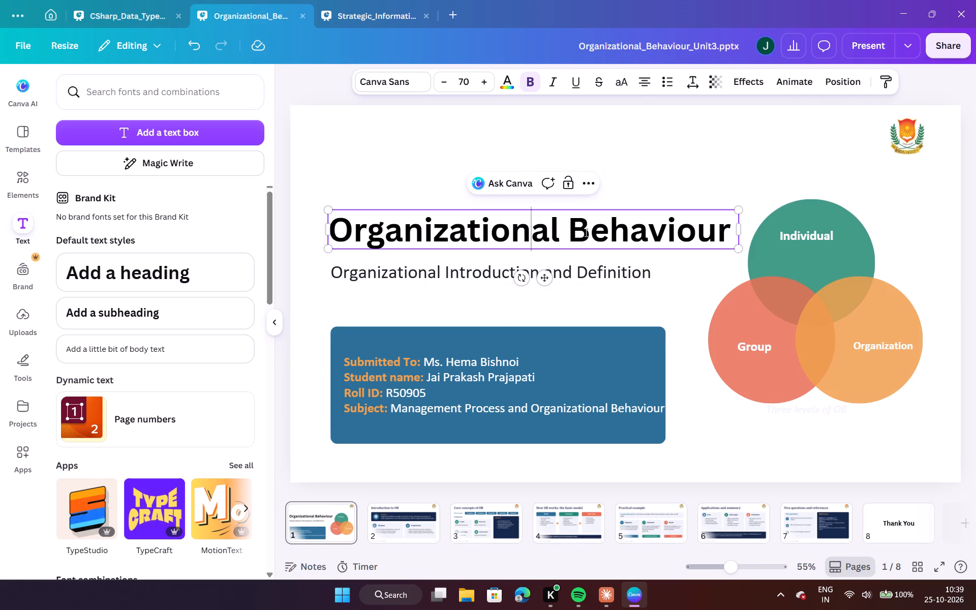
left_click(652, 306)
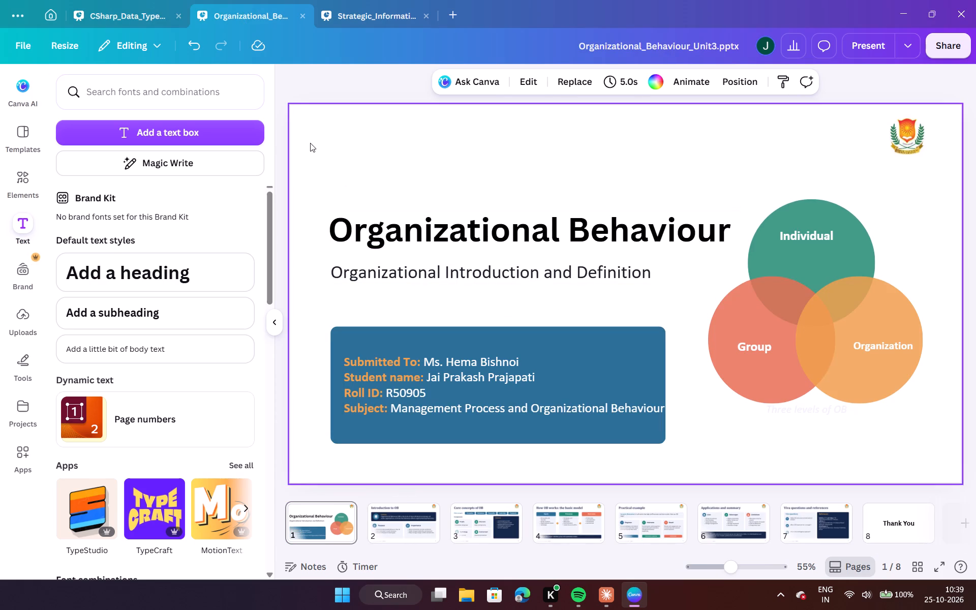
left_click(356, 17)
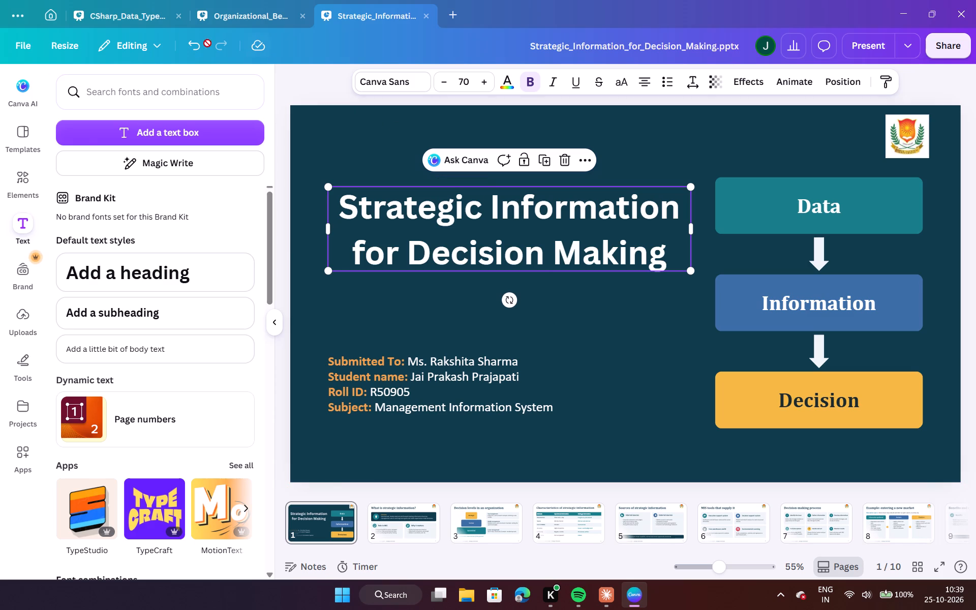
left_click(129, 18)
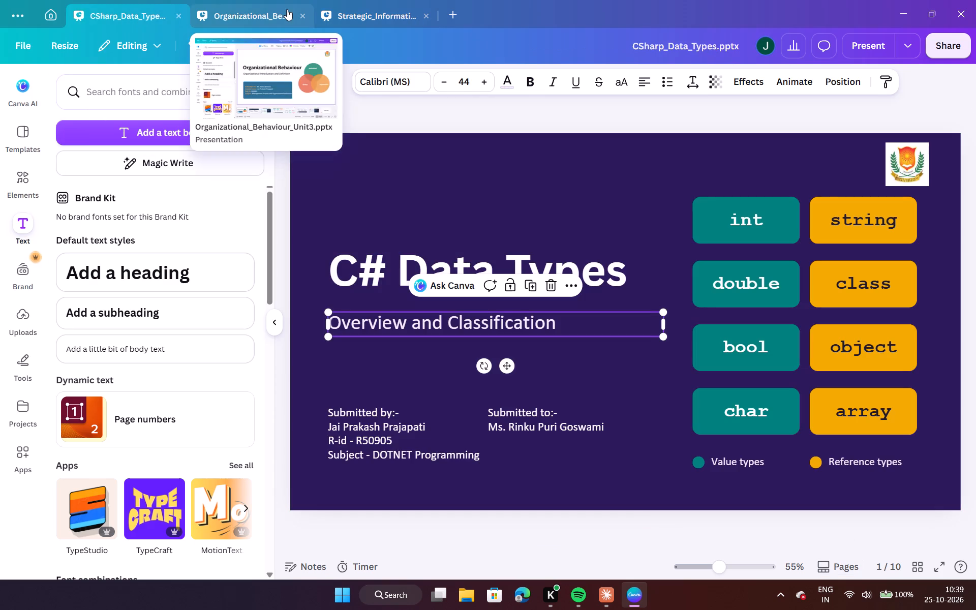